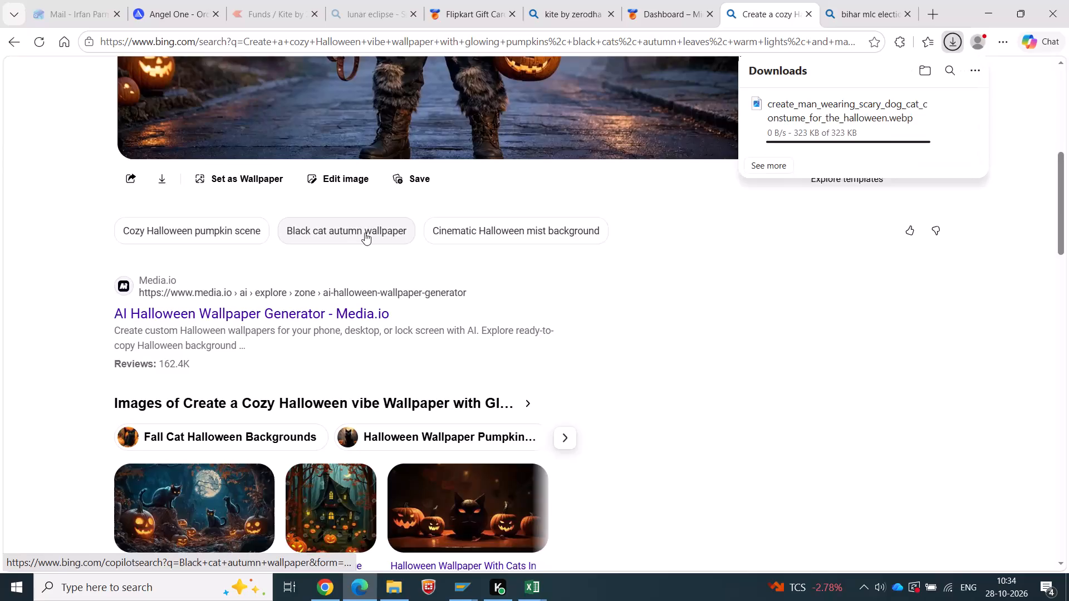
Open the downloaded Halloween costume image from the browser's downloads list, look it over, and close both viewer windows.
scroll(365, 233, "up", 1)
left_click(805, 117)
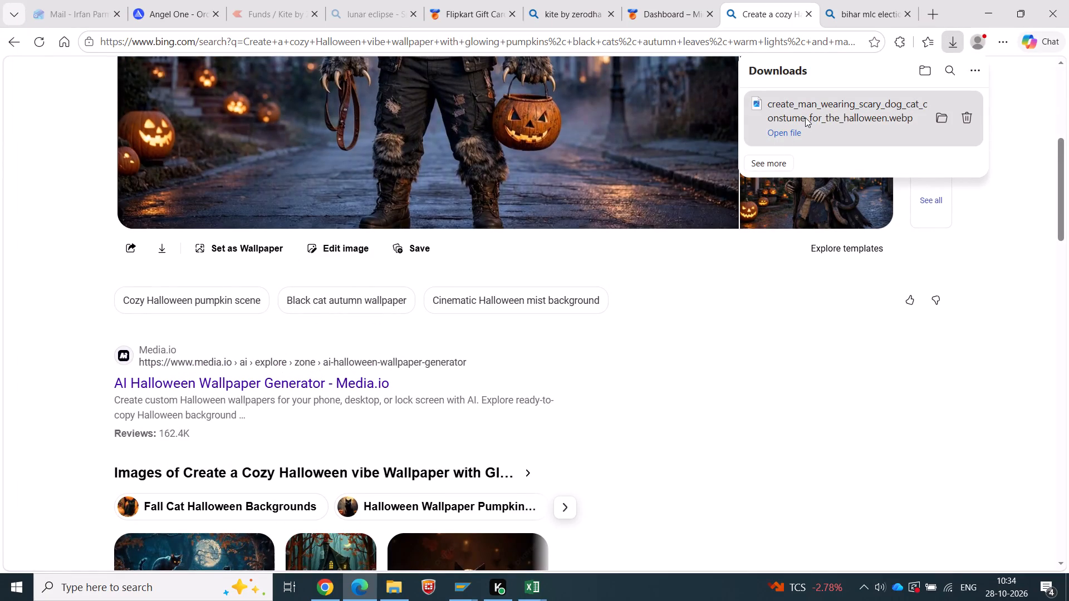
double_click(816, 111)
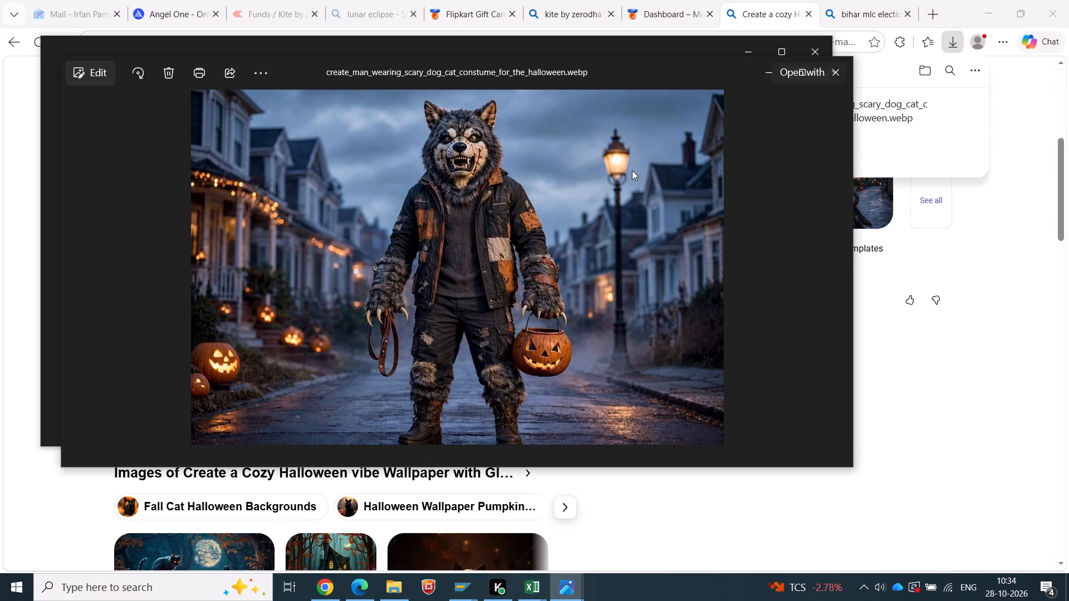
scroll(632, 170, "up", 1)
left_click_drag(602, 70, 595, 101)
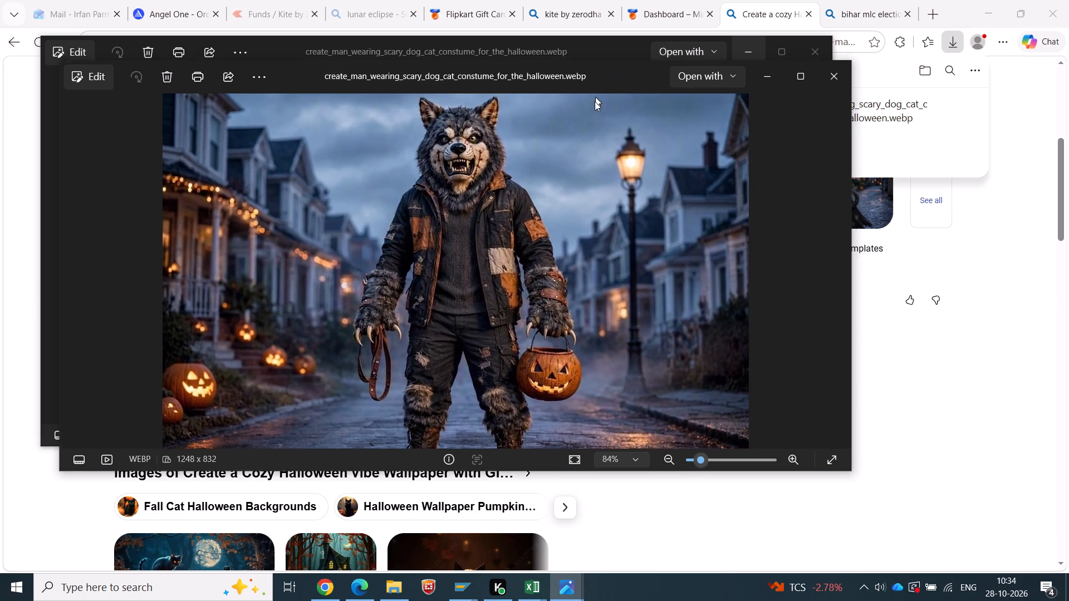
left_click_drag(595, 101, 594, 129)
left_click(828, 131)
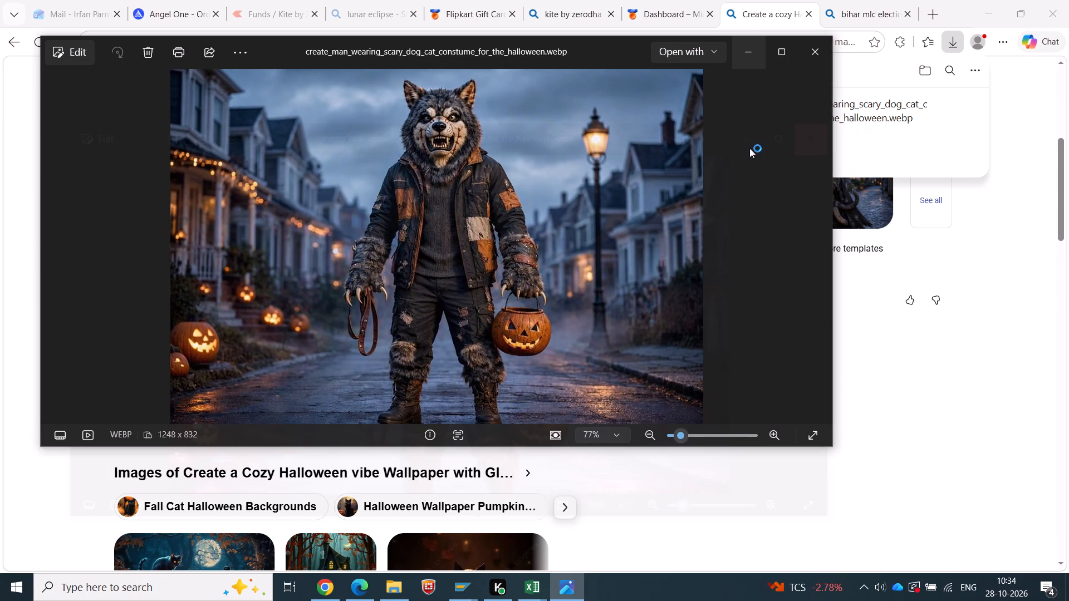
left_click(803, 54)
Review the Microsoft Rewards dashboard and the Rewards summary beside the "kite by zerodha" search for streaks, daily search progress and available offers.
left_click(653, 12)
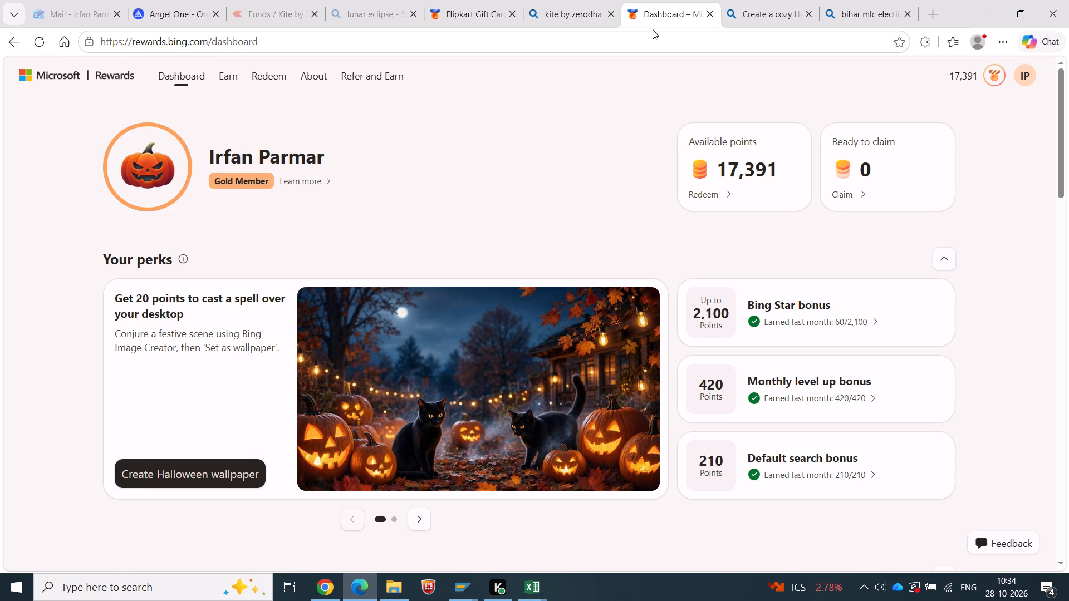
scroll(423, 218, "down", 2)
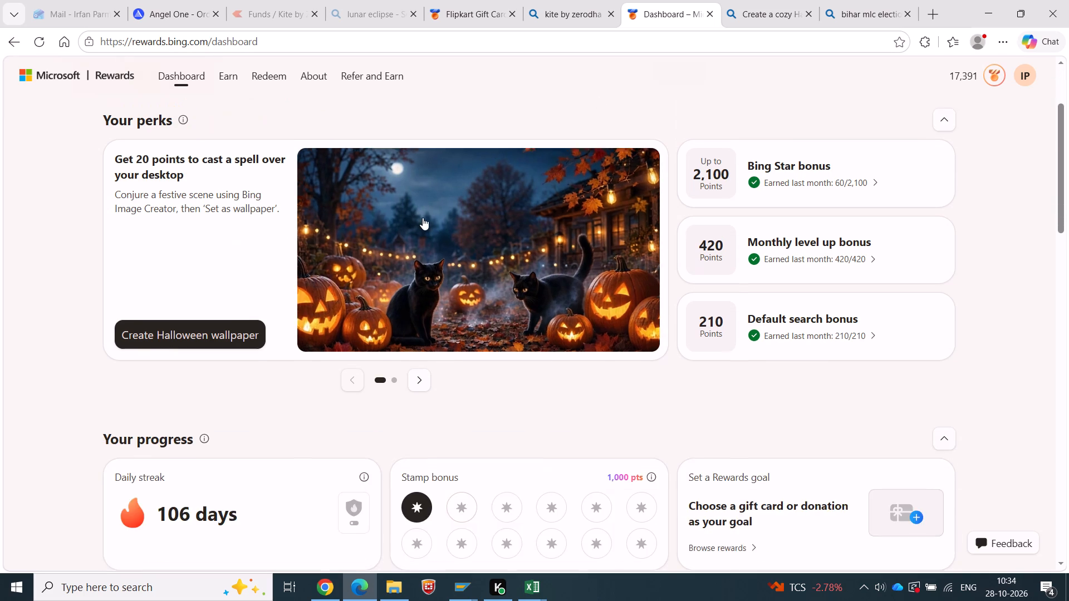
scroll(423, 218, "down", 5)
scroll(423, 214, "up", 6)
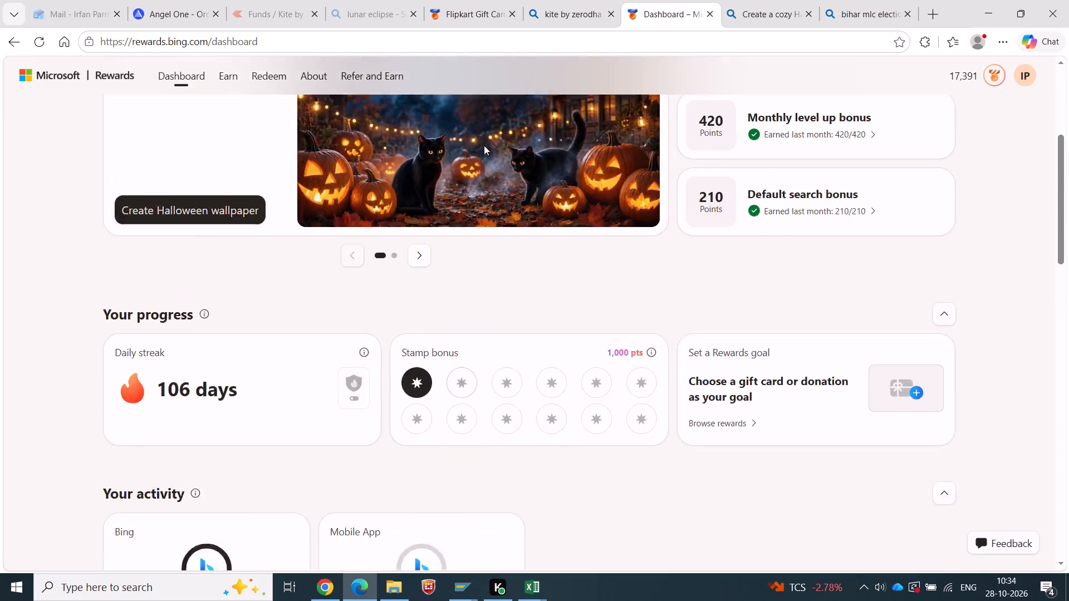
left_click(567, 0)
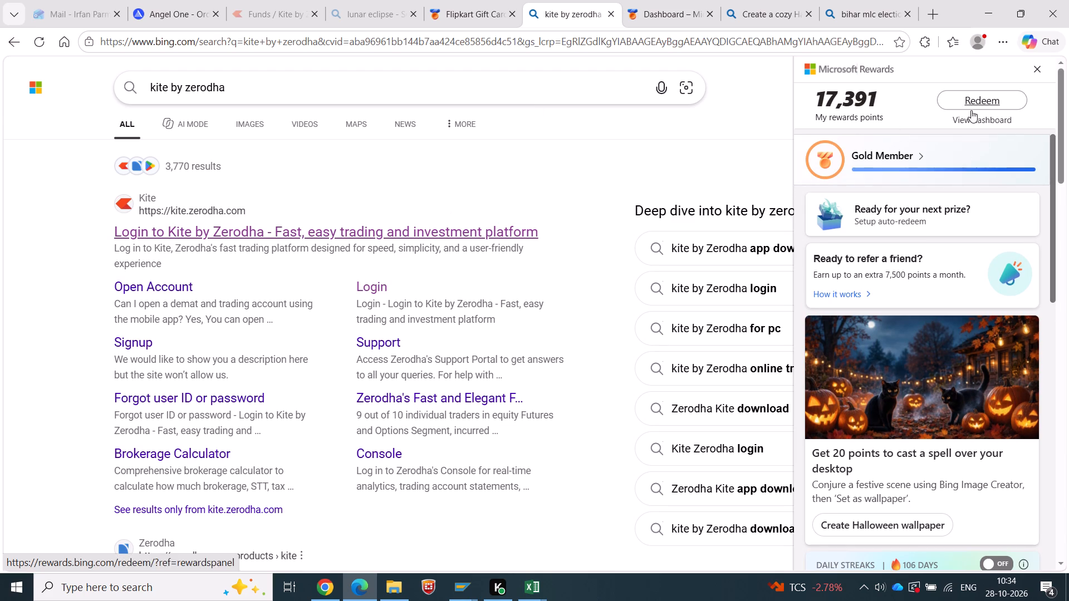
scroll(935, 250, "down", 5)
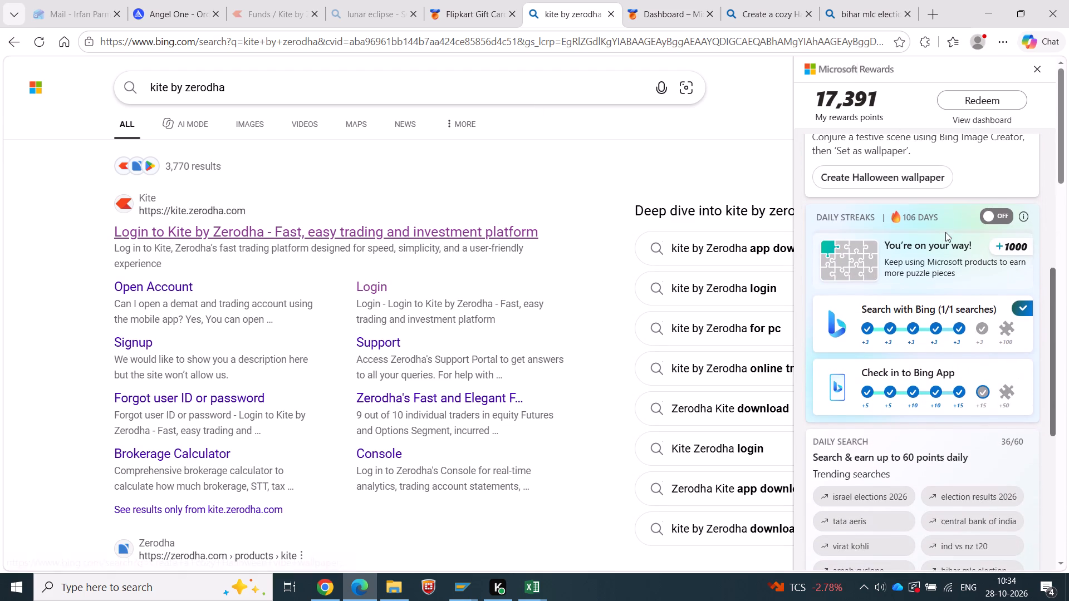
scroll(945, 232, "down", 3)
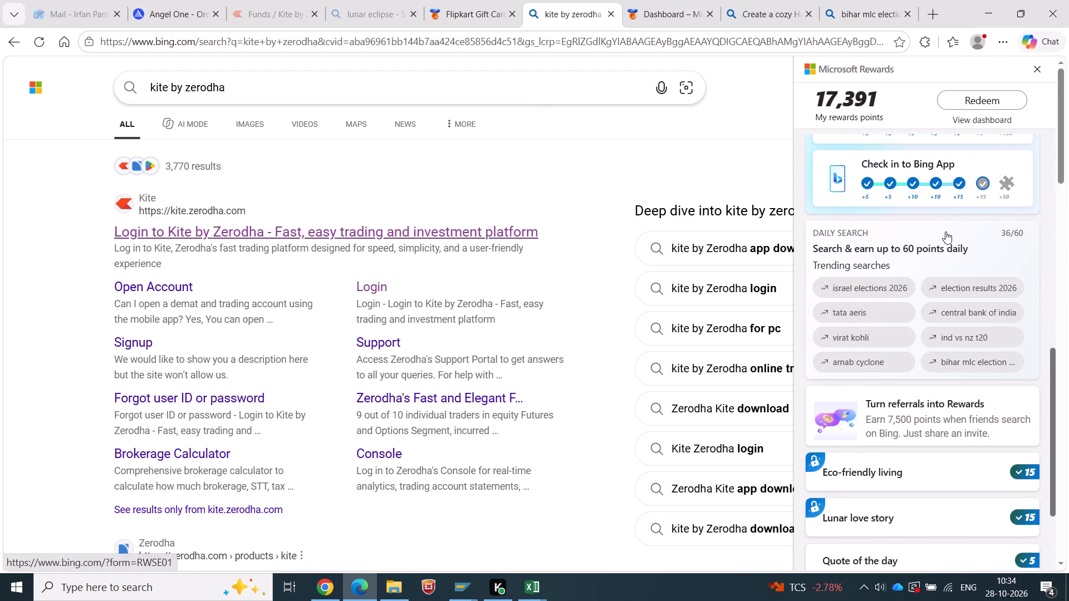
scroll(945, 231, "down", 6)
scroll(945, 231, "up", 13)
scroll(973, 188, "up", 4)
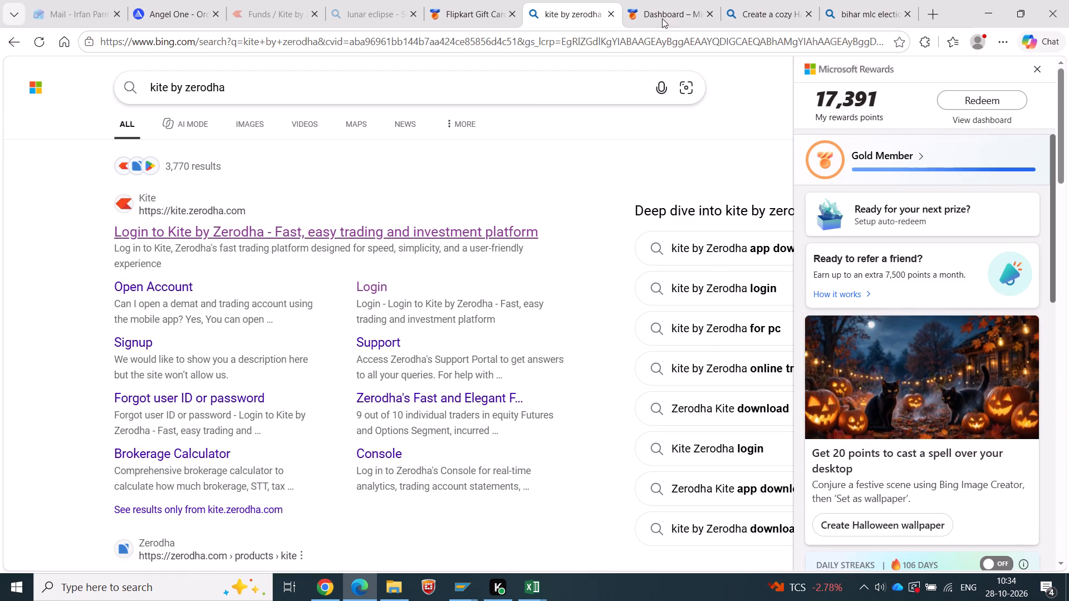
Return to the Rewards dashboard and close the "kite by zerodha" search page.
left_click(660, 0)
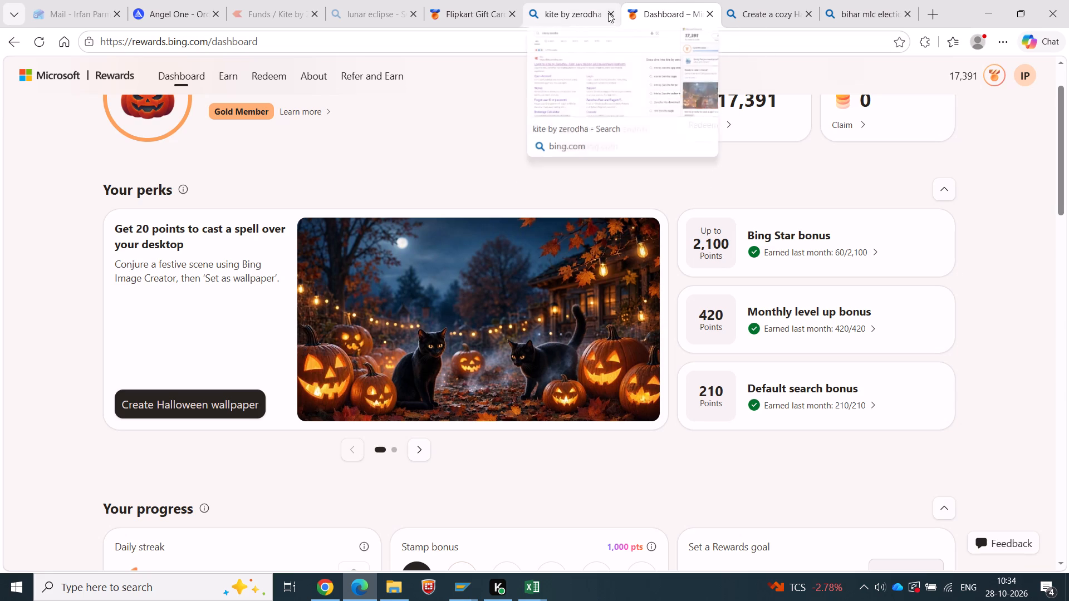
left_click(610, 12)
Open the Rewards Earn page and examine the streaks, level up activities and quests.
scroll(796, 148, "up", 6)
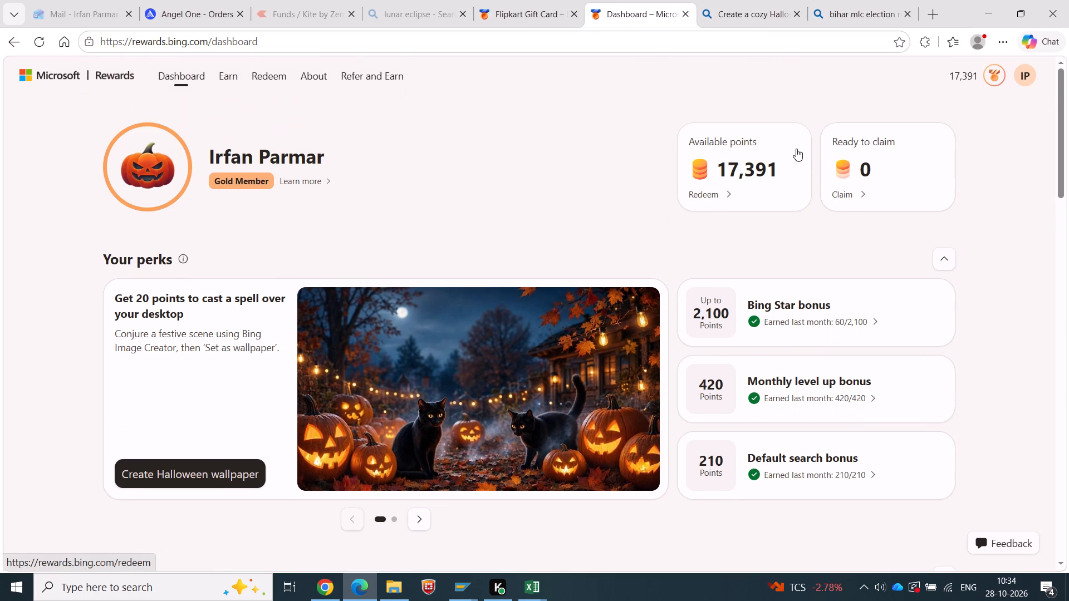
left_click(228, 78)
scroll(413, 225, "down", 3)
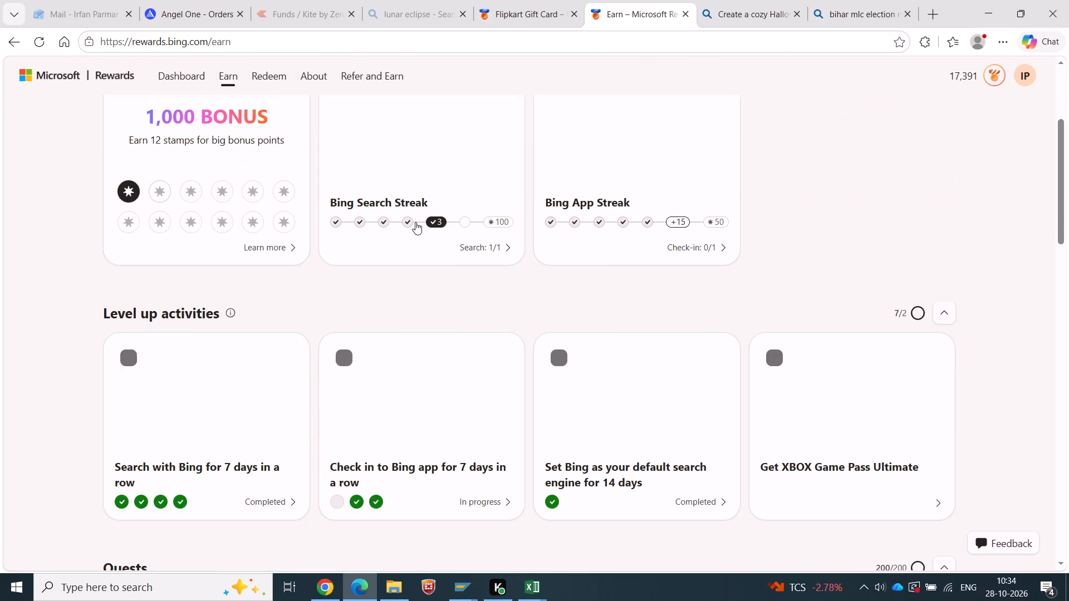
scroll(413, 235, "up", 2)
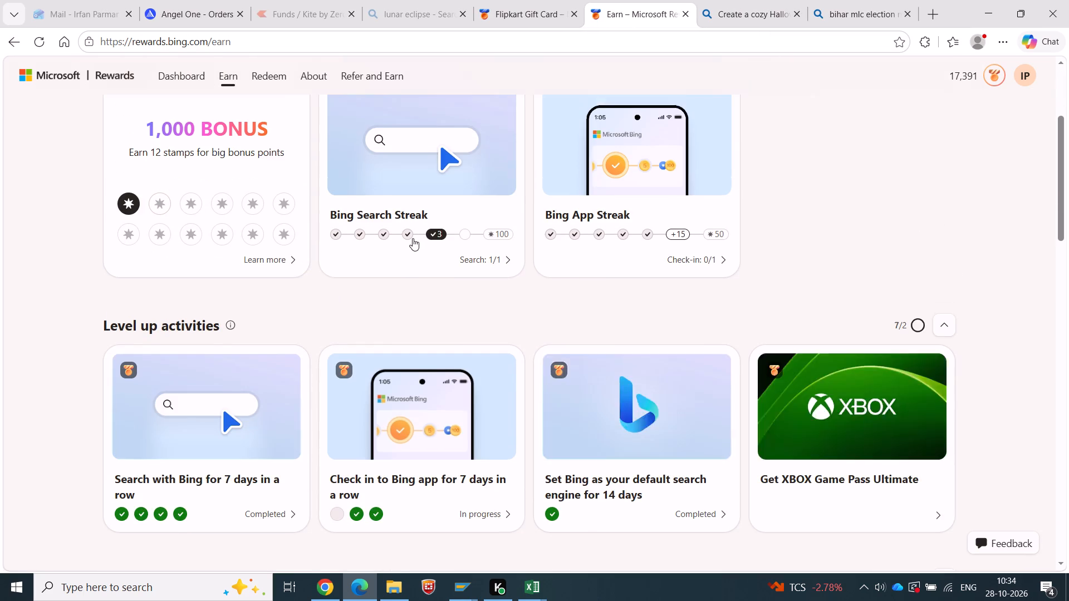
scroll(413, 238, "up", 8)
scroll(411, 243, "down", 8)
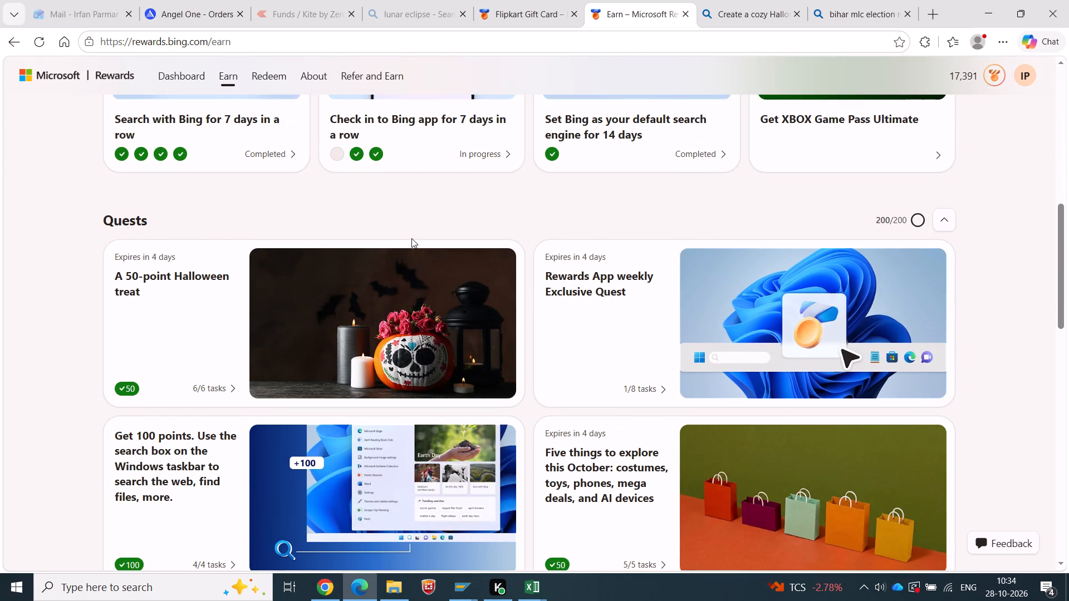
scroll(411, 238, "down", 3)
Open the Rewards App weekly Exclusive Quest and look through its activities.
left_click(644, 181)
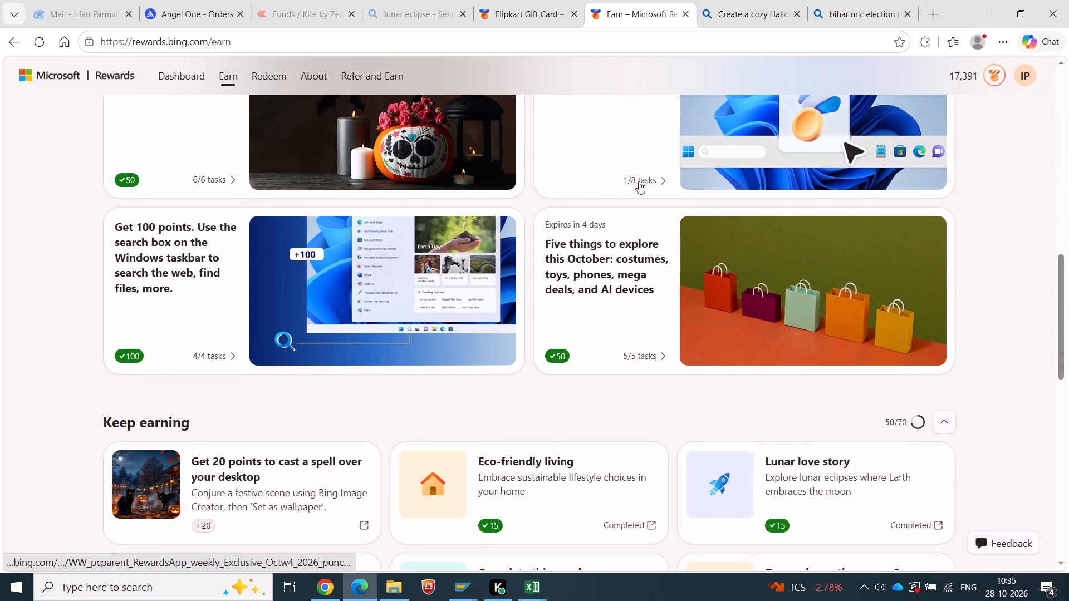
scroll(707, 228, "down", 5)
scroll(699, 237, "up", 2)
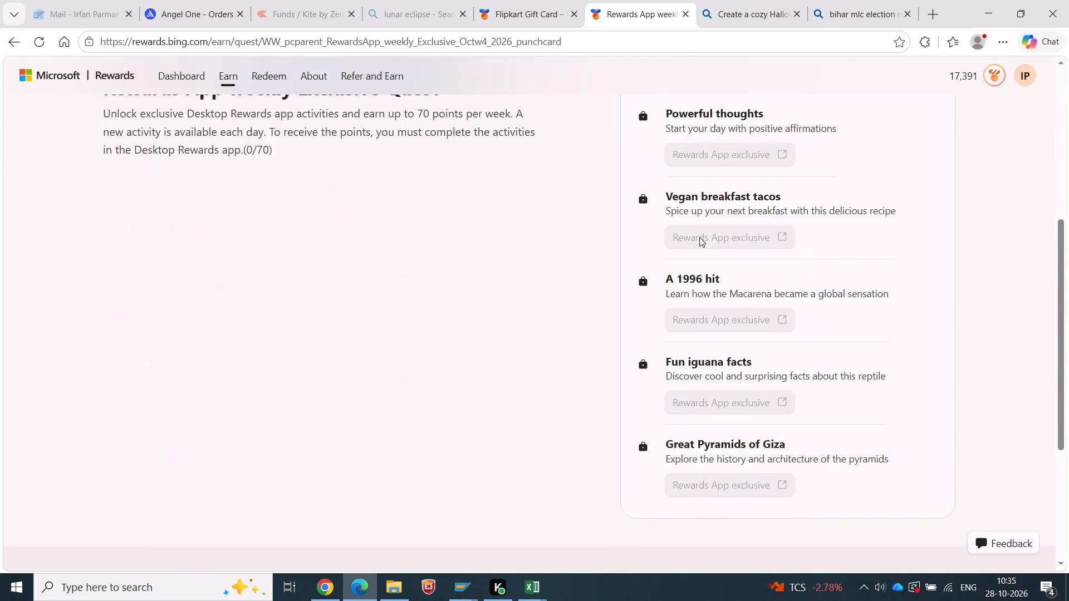
scroll(699, 237, "up", 6)
Go back to the Earn page and check the quests and Keep earning activities for anything incomplete.
left_click(217, 82)
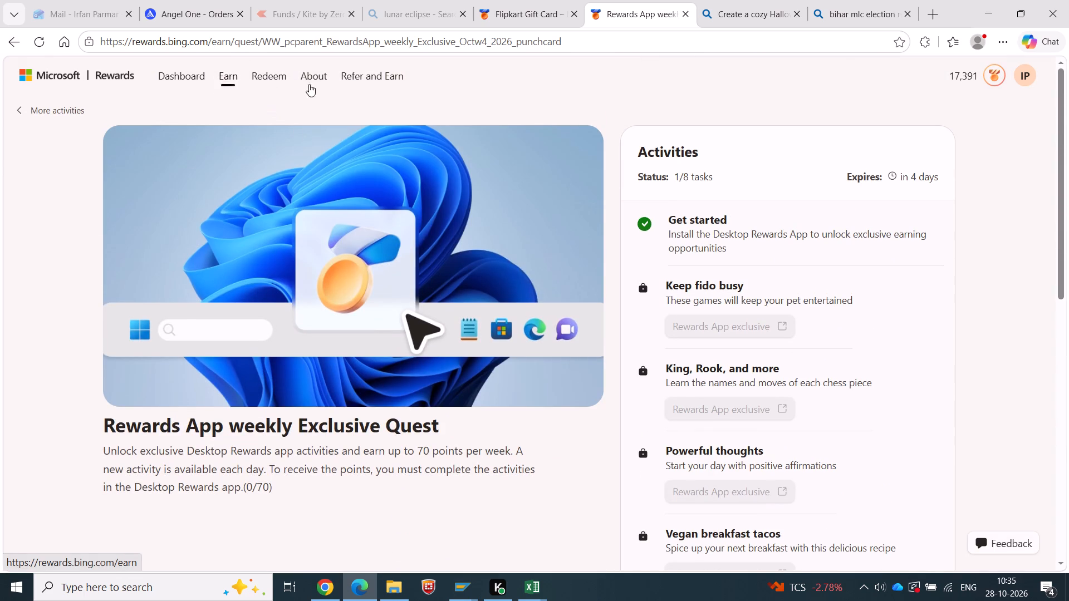
scroll(466, 210, "down", 8)
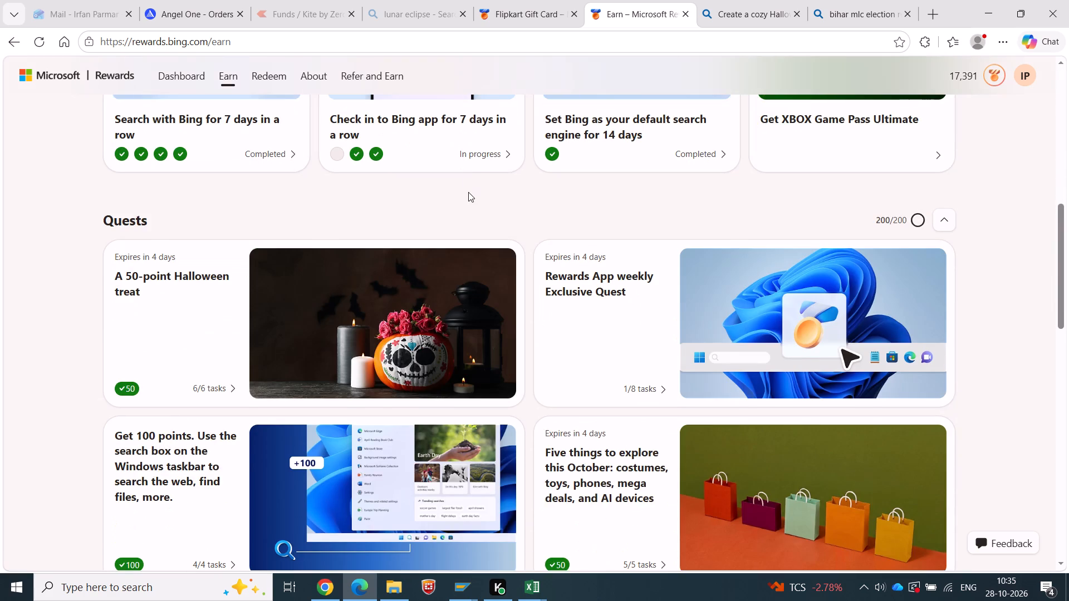
scroll(468, 192, "down", 9)
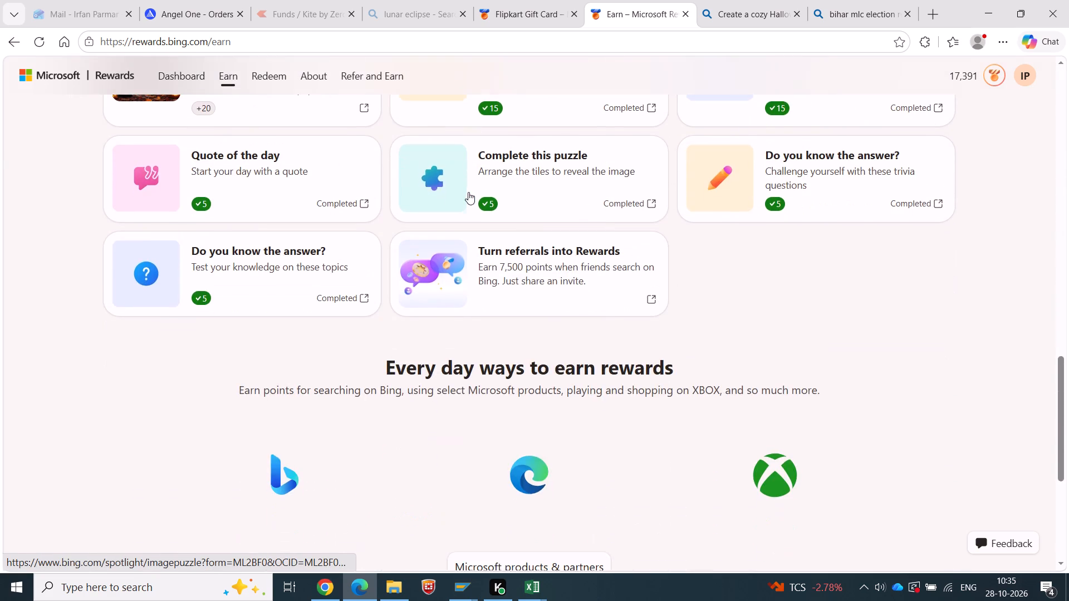
scroll(468, 192, "up", 18)
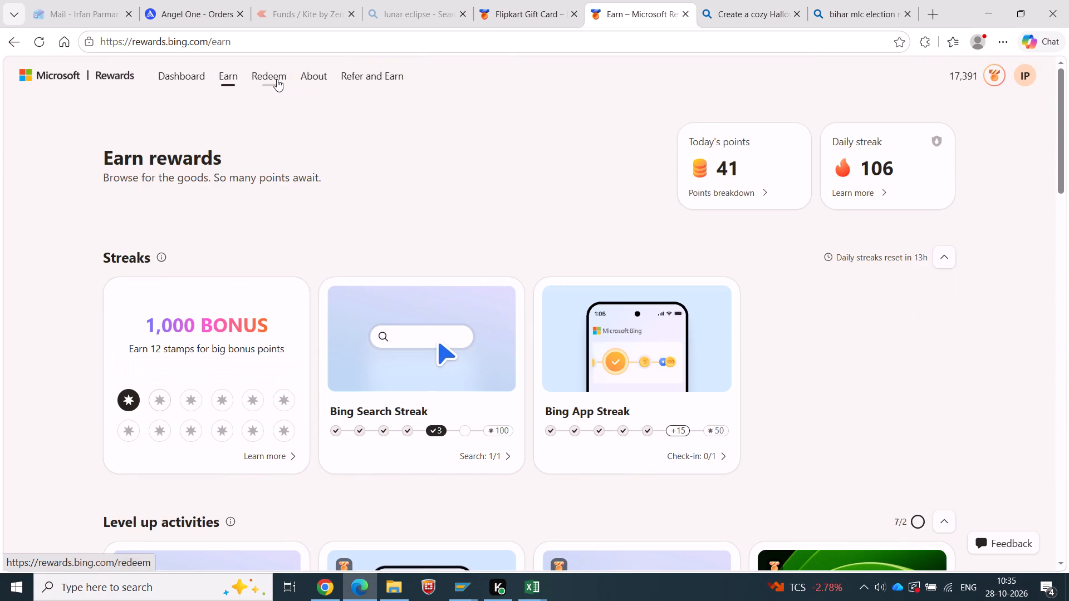
Open the Redeem page of Microsoft Rewards.
left_click(277, 79)
In File Explorer, delete the downloaded Halloween costume image from the Downloads folder.
left_click(397, 594)
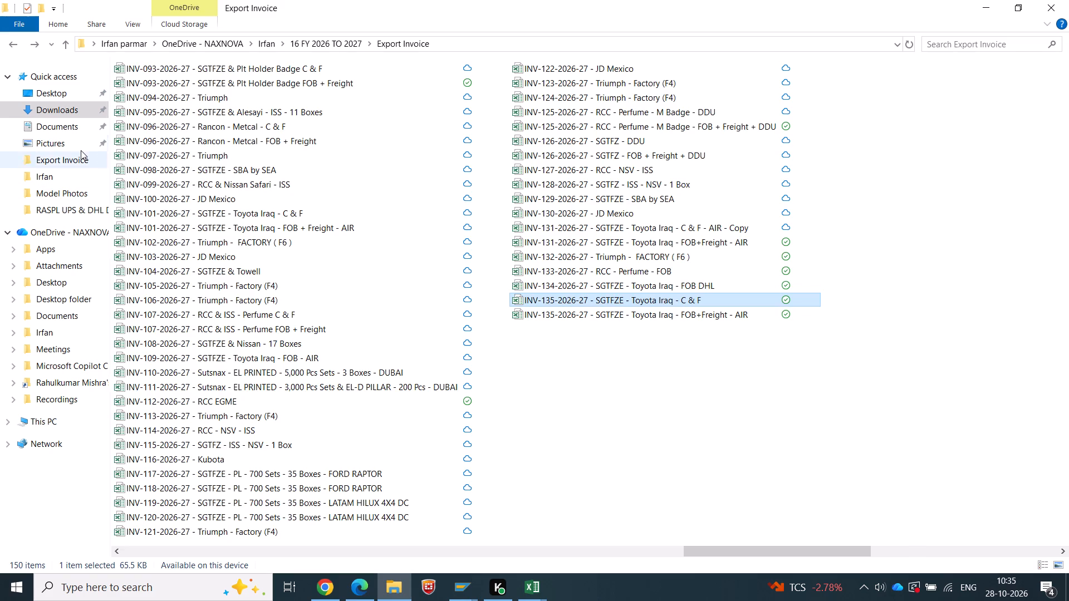
left_click(62, 109)
left_click(136, 111)
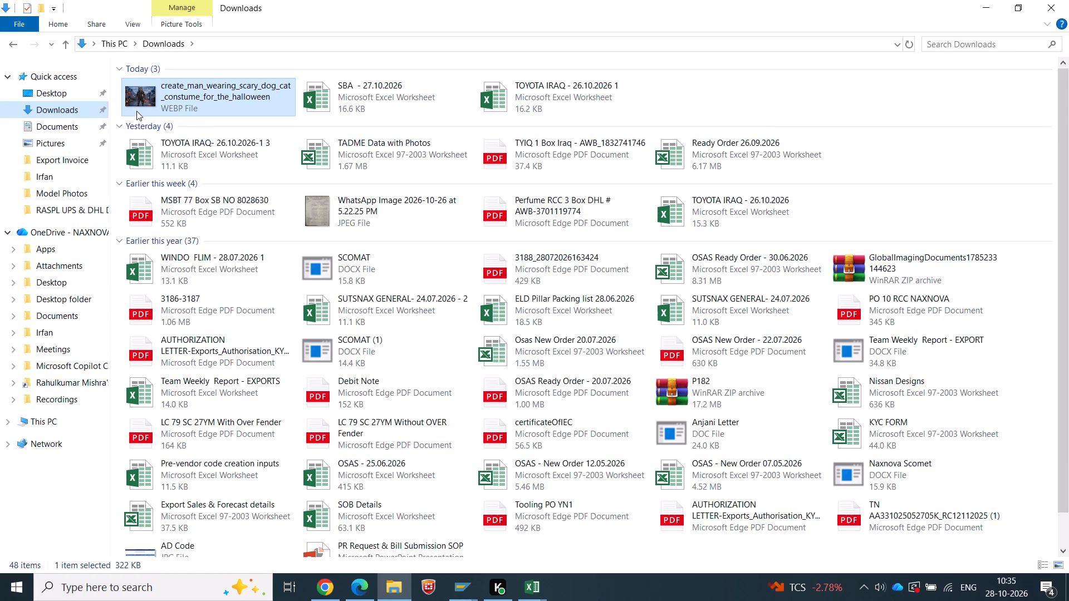
key("Delete")
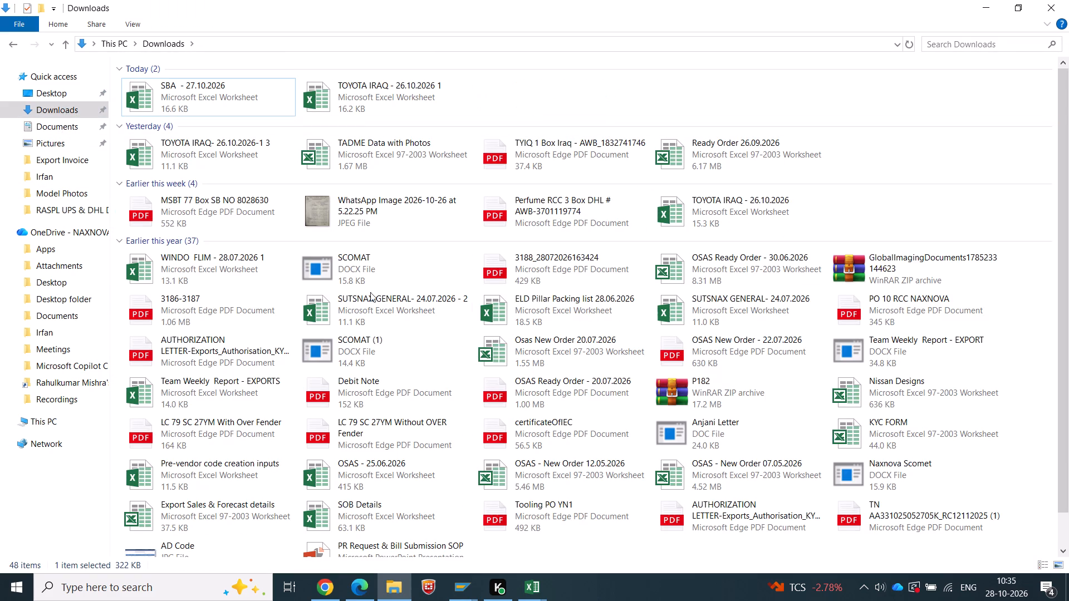
Switch to Chrome and review the Stoxkart positions and order list, viewing the LT buy order's details and closing them.
left_click(330, 582)
scroll(350, 382, "up", 4)
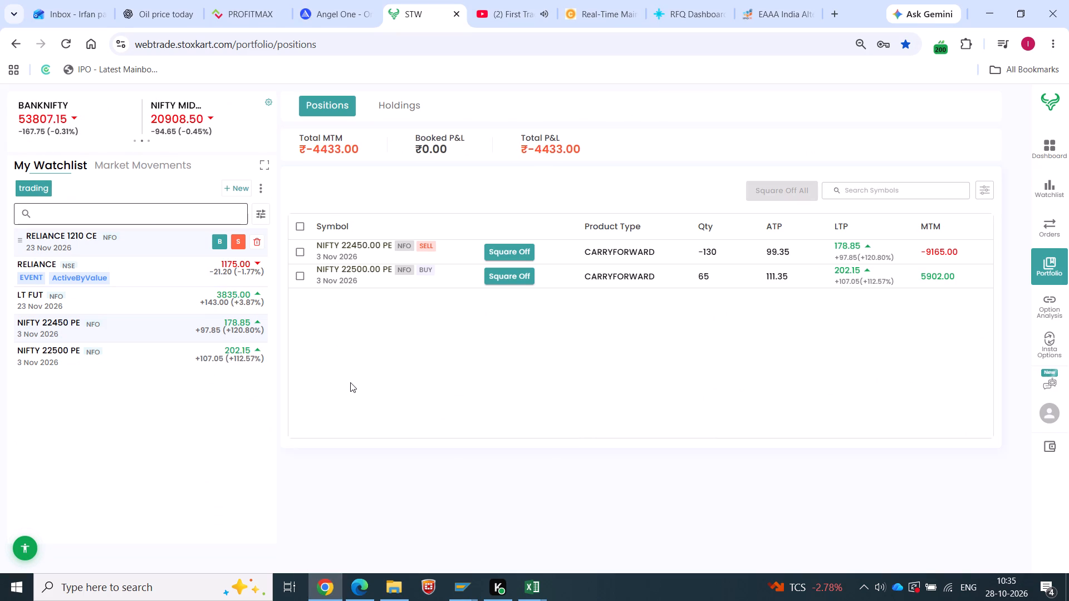
scroll(782, 383, "up", 1)
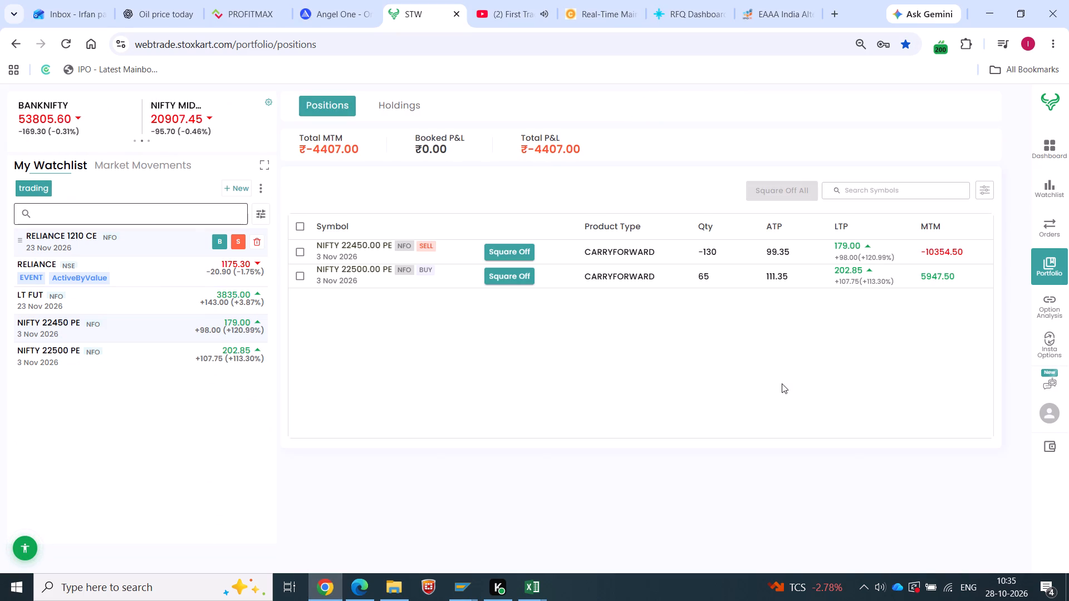
left_click(1050, 239)
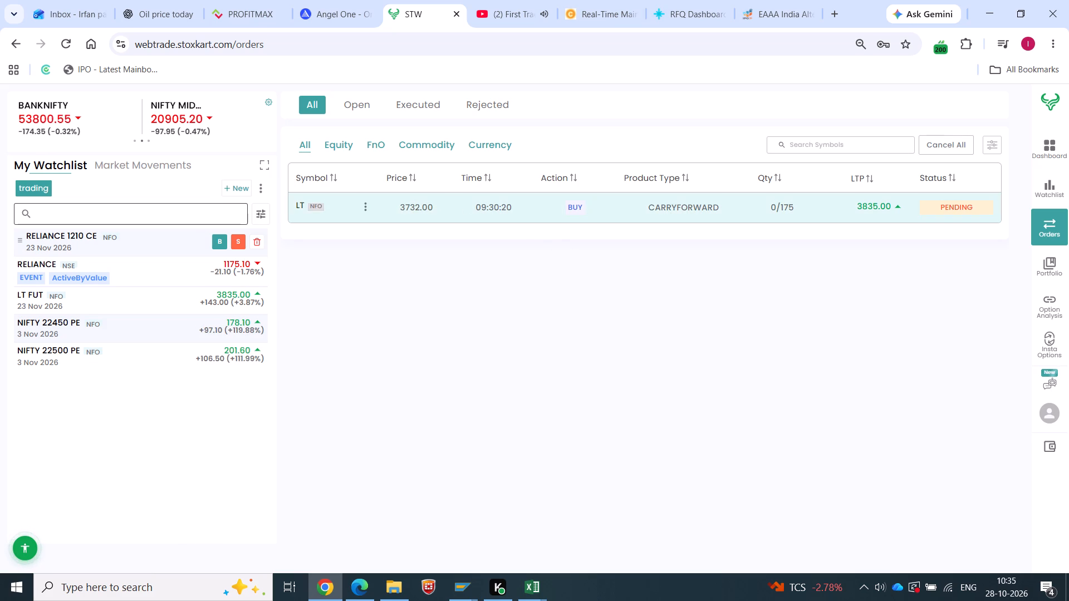
left_click_drag(398, 209, 439, 210)
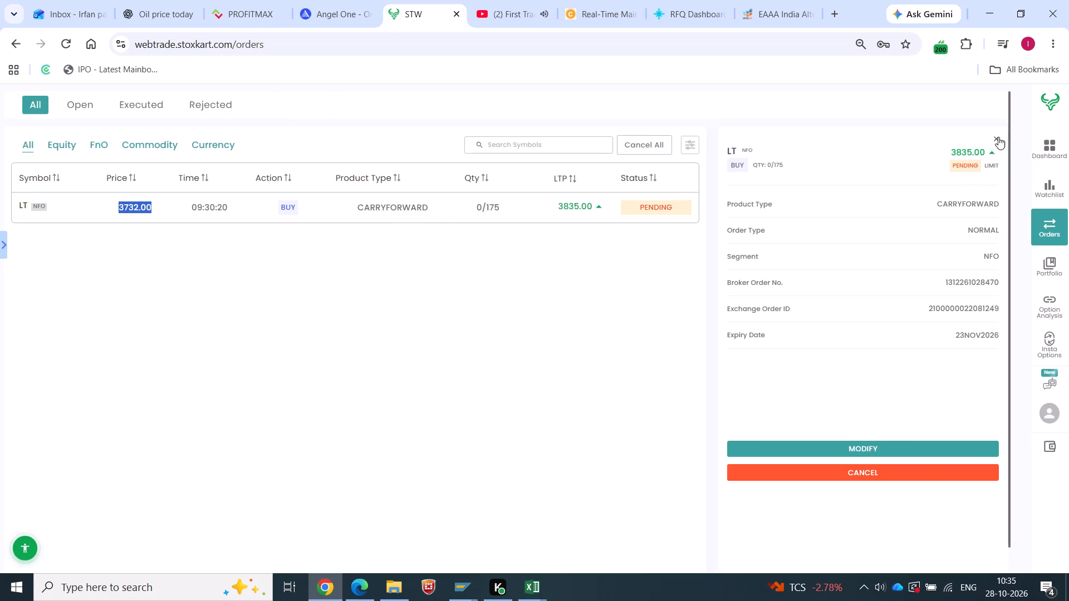
left_click(998, 137)
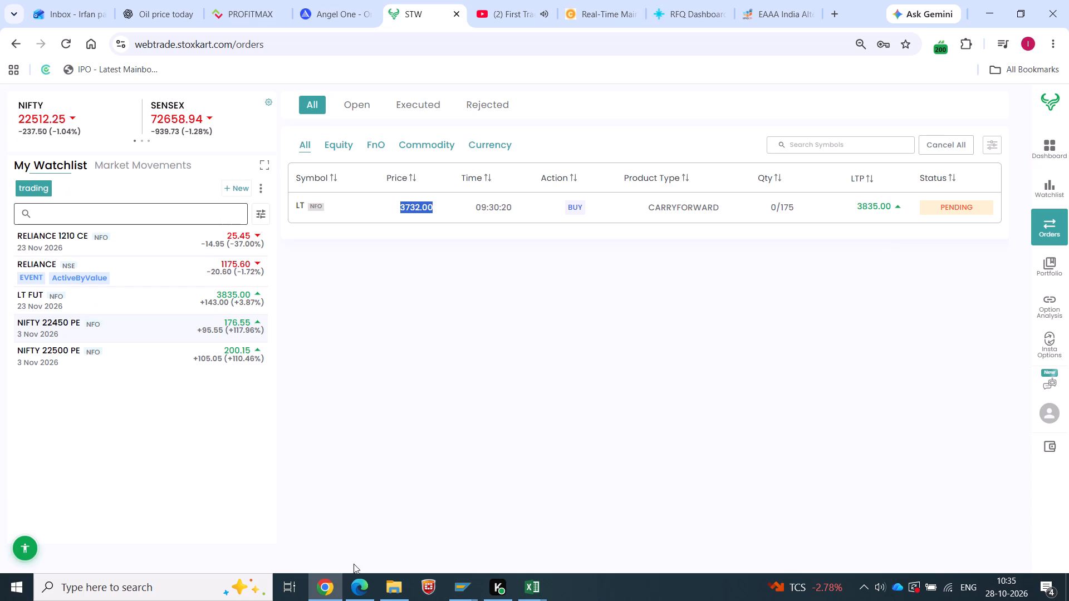
Switch back to Edge and open the Flipkart Gift Card offer among the Rewards gift cards.
left_click(361, 599)
scroll(537, 335, "down", 3)
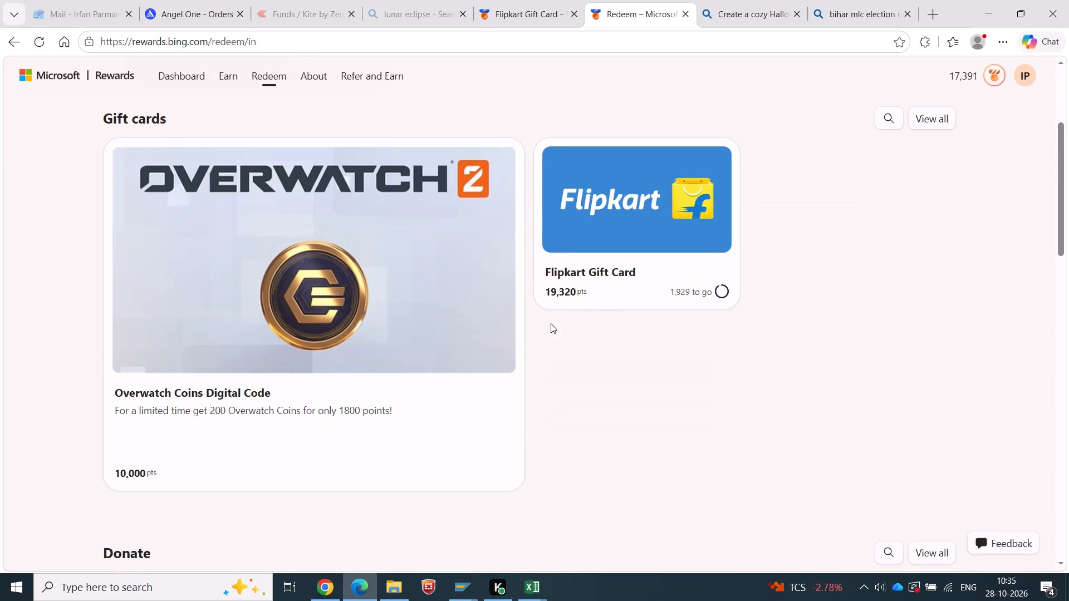
left_click(599, 283)
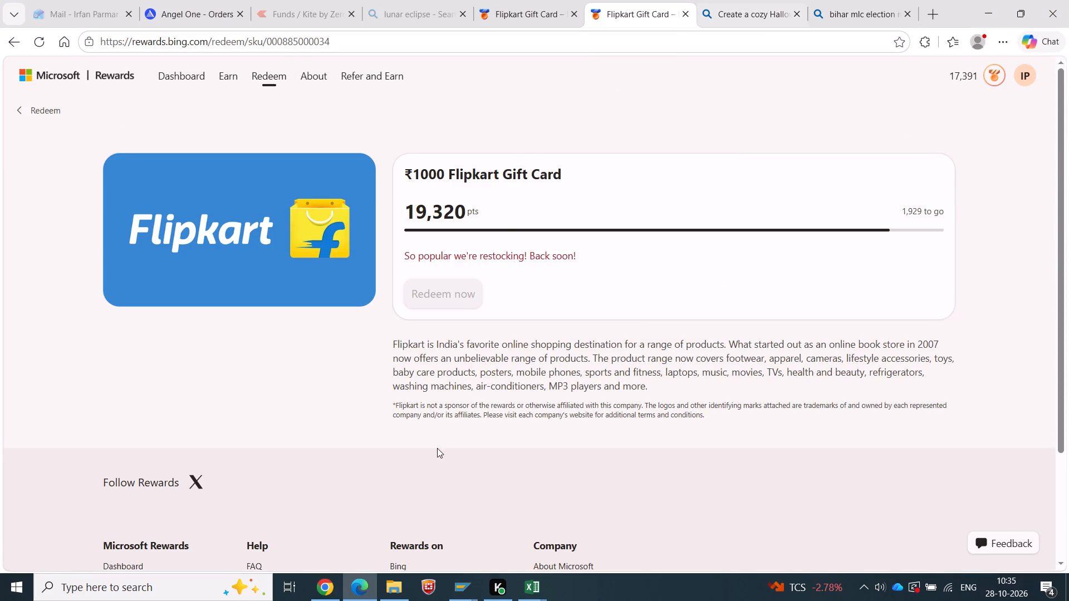
Switch to Chrome, open the Current Buyback report on the Chittorgarh site, and examine the 2026 share buyback list.
left_click(330, 588)
left_click(602, 11)
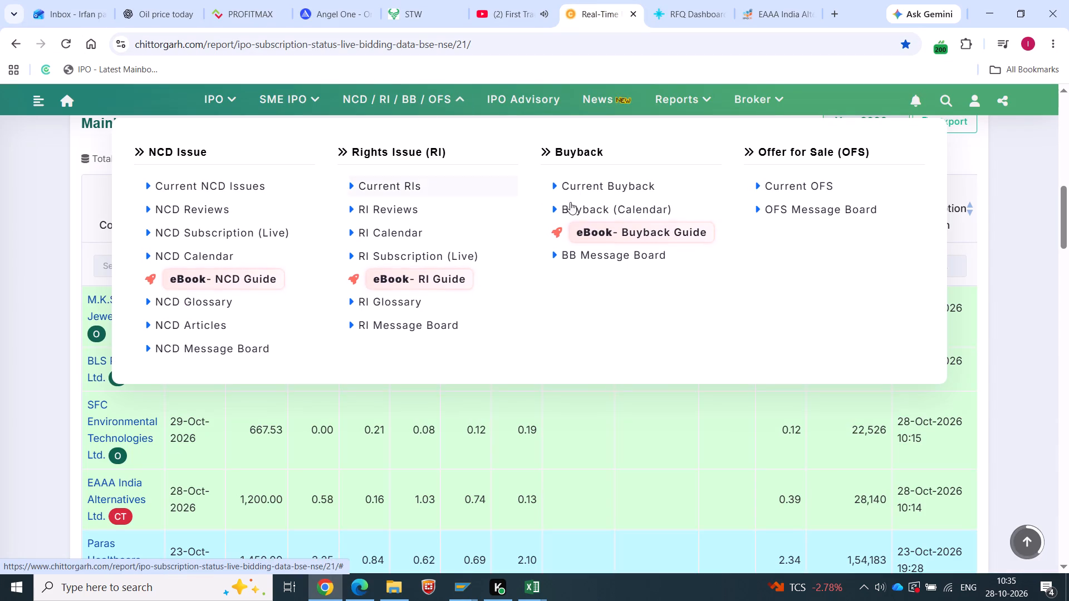
left_click(596, 176)
left_click(596, 184)
scroll(597, 405, "down", 2)
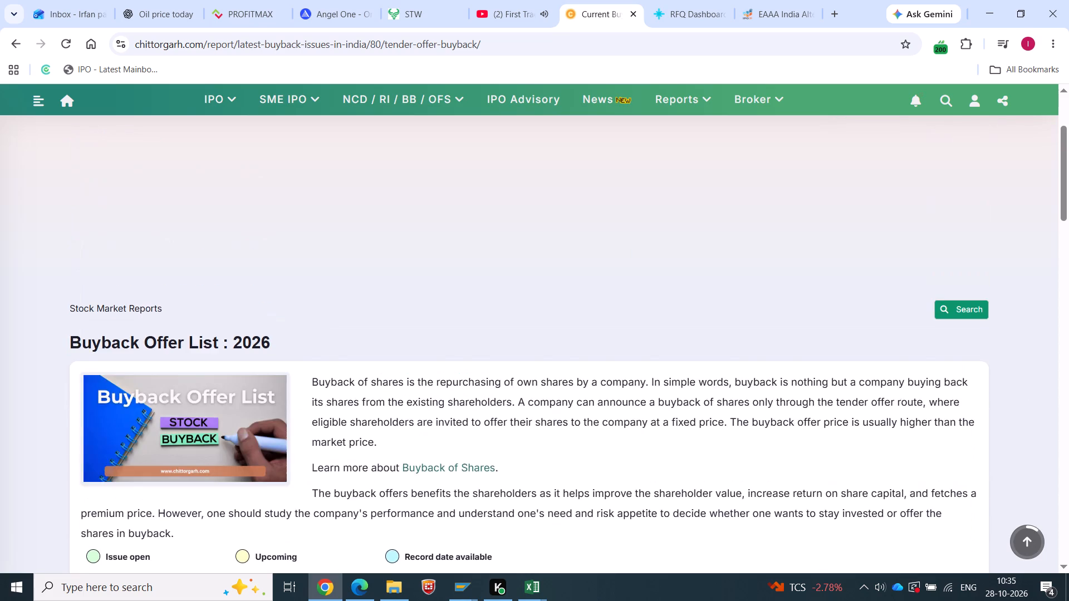
scroll(595, 403, "down", 2)
scroll(575, 351, "down", 3)
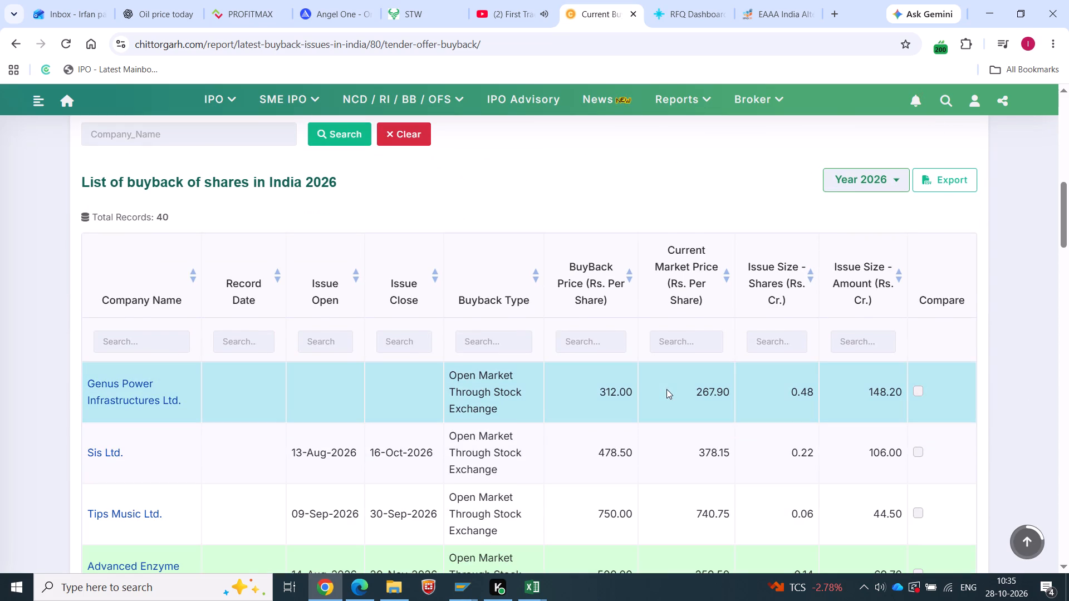
scroll(666, 389, "down", 2)
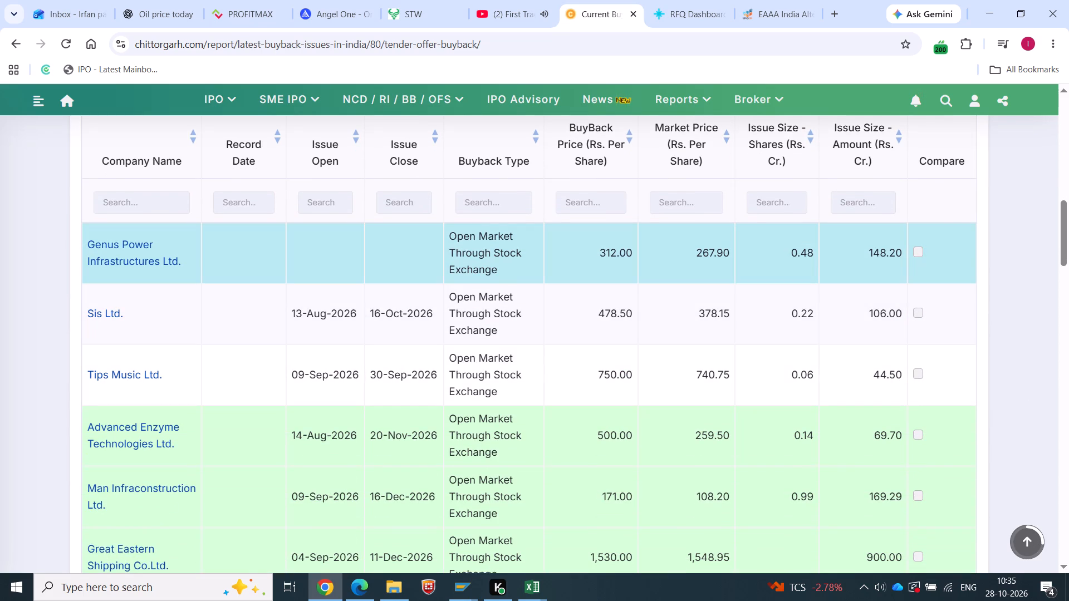
left_click_drag(450, 242, 516, 272)
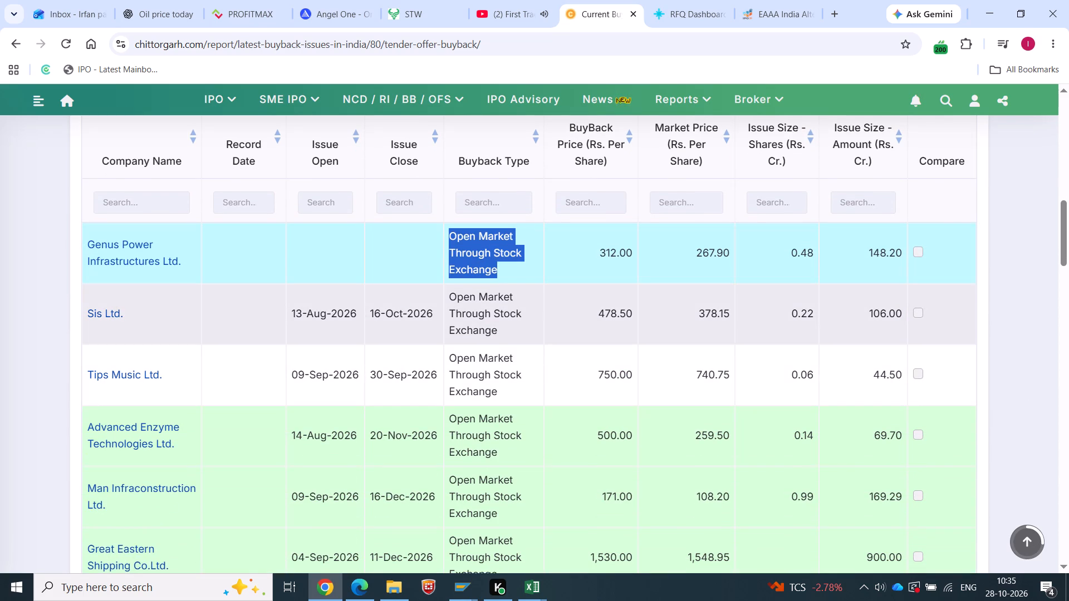
left_click(488, 280)
left_click_drag(455, 302, 495, 322)
left_click_drag(463, 357, 512, 380)
left_click_drag(455, 435, 497, 435)
scroll(482, 326, "up", 1)
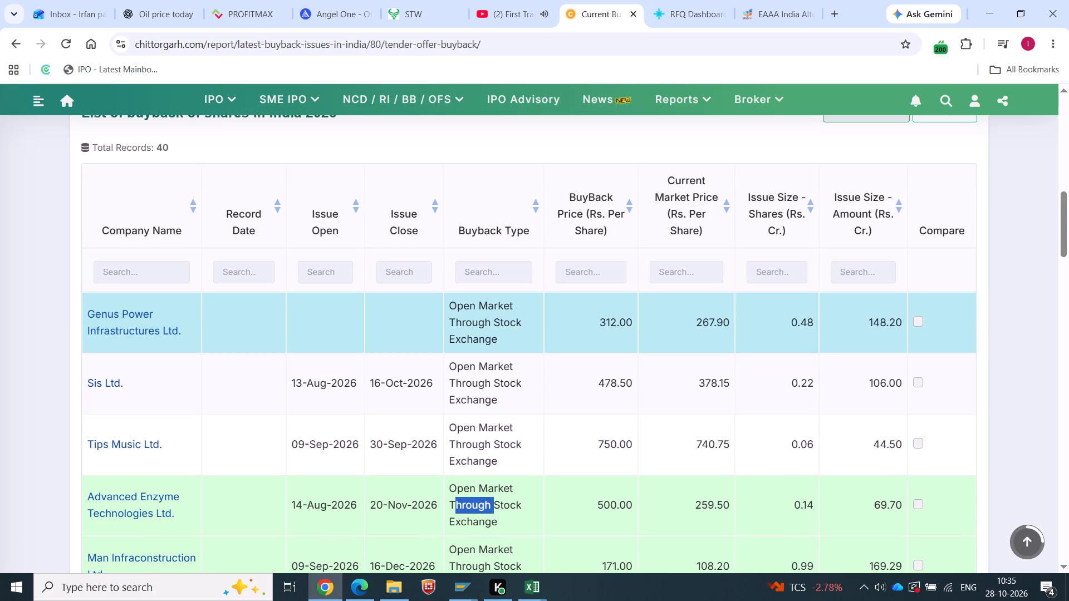
scroll(489, 318, "down", 4)
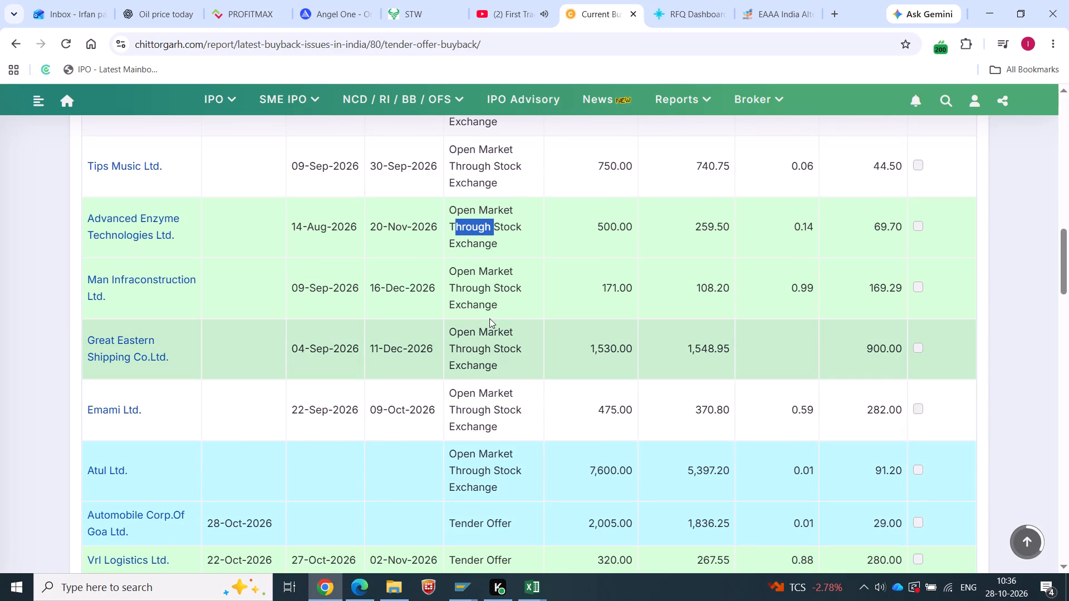
scroll(489, 318, "down", 2)
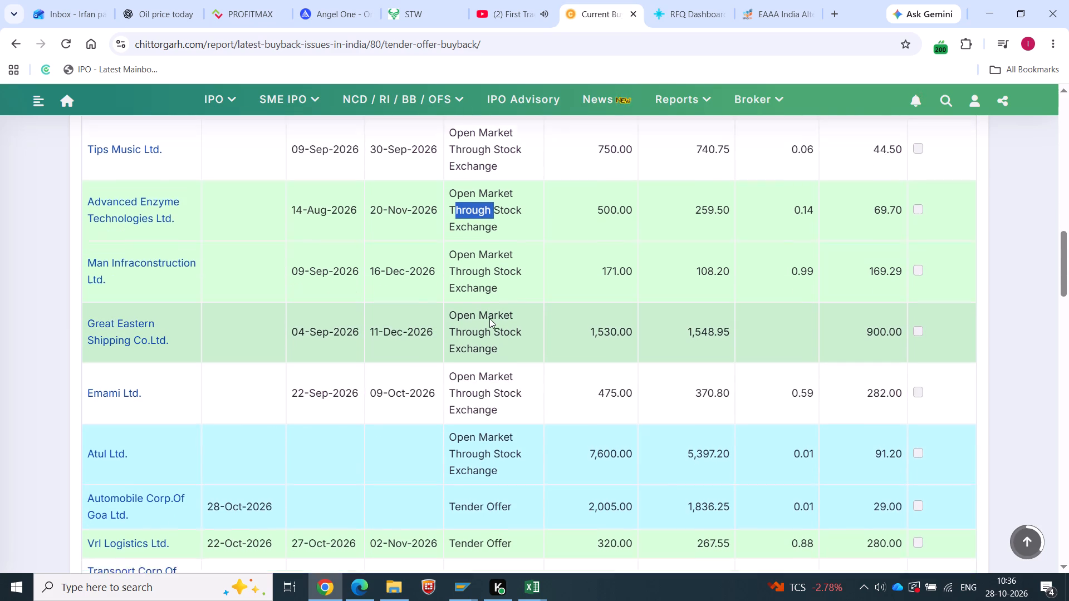
scroll(489, 318, "down", 3)
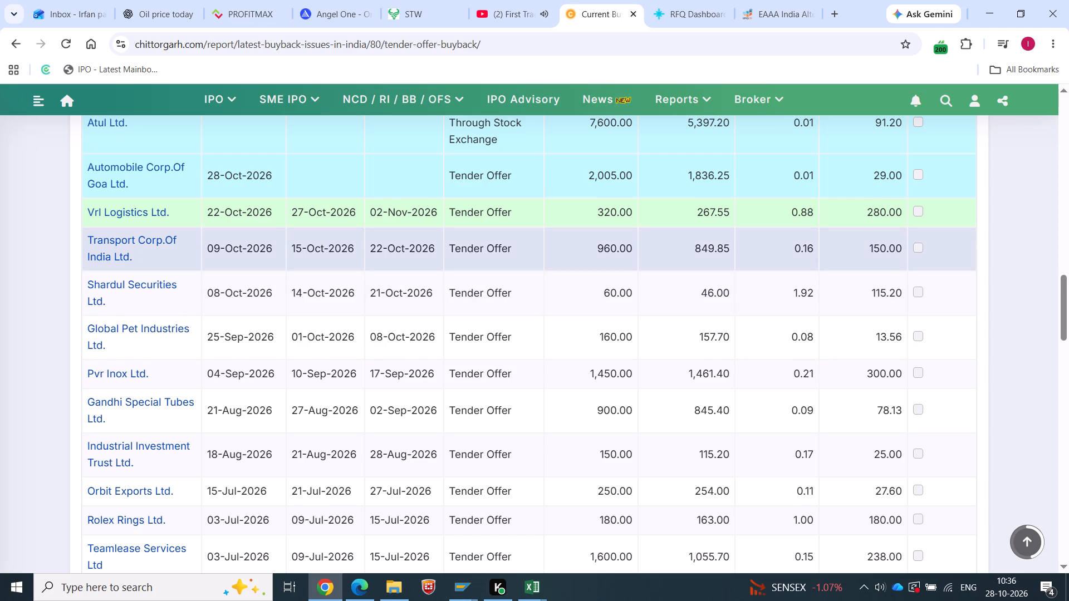
scroll(494, 242, "up", 2)
scroll(538, 263, "up", 2)
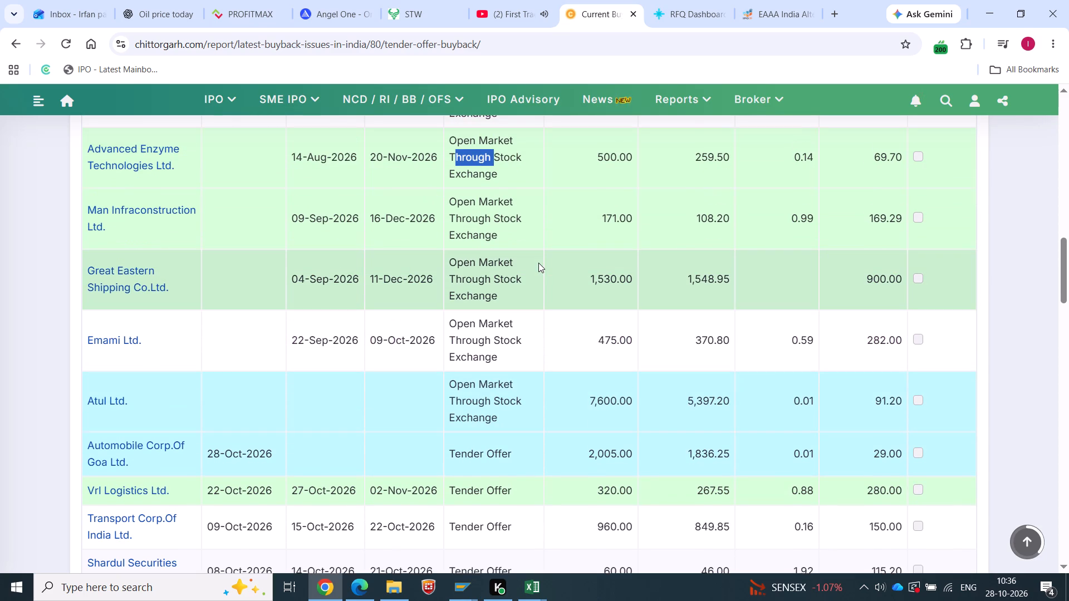
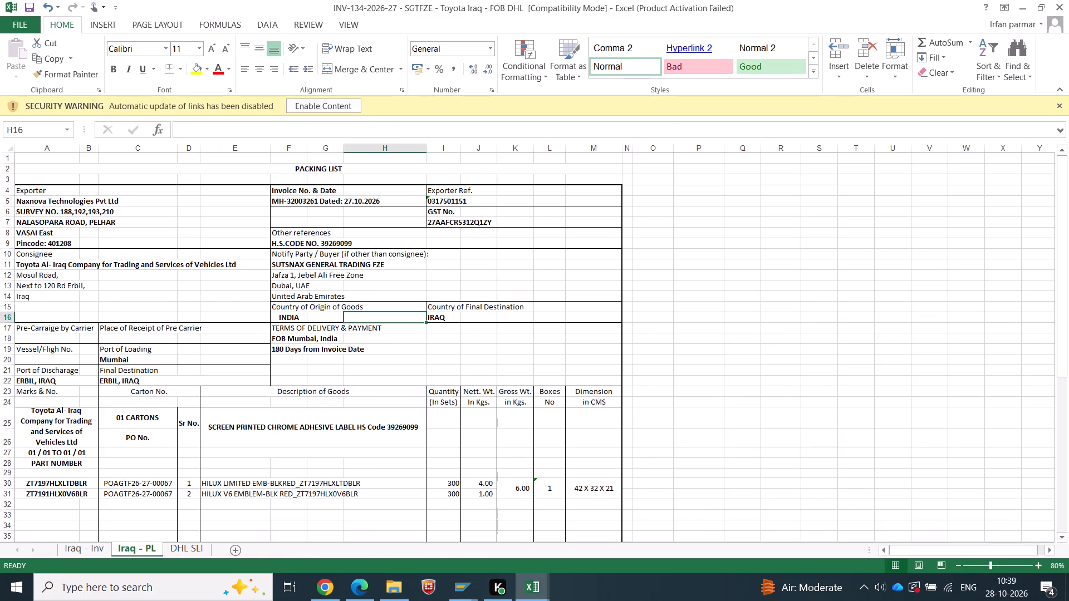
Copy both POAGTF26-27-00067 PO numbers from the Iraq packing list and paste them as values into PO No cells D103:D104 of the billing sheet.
left_click(300, 200)
scroll(218, 265, "down", 5)
left_click_drag(152, 319, 153, 333)
key("ctrl+c")
key("alt+Tab")
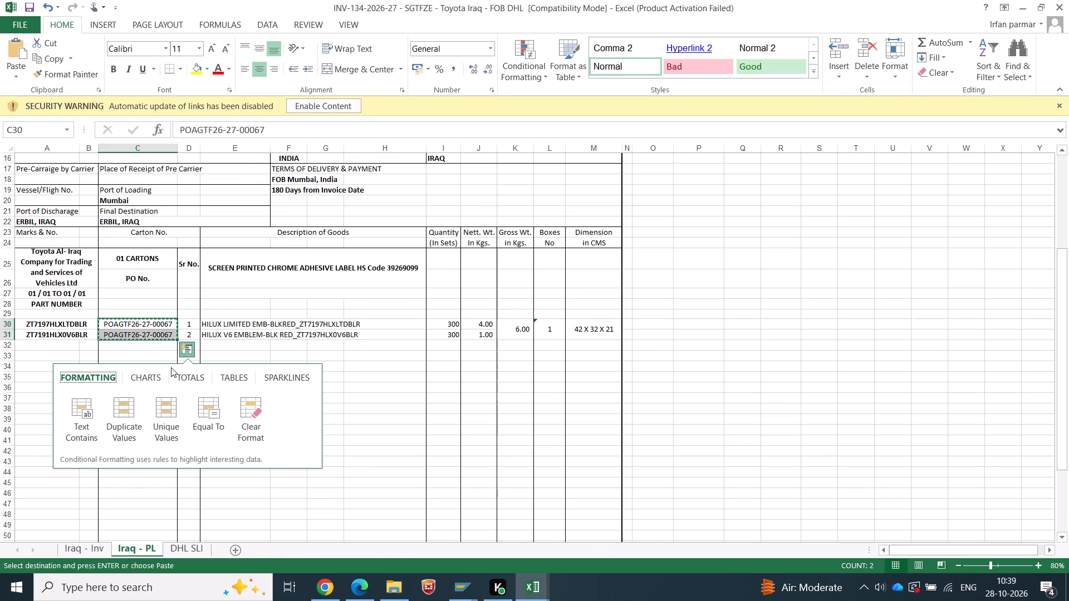
key("alt+Tab")
key("alt+Tab")
key("alt+Tab")
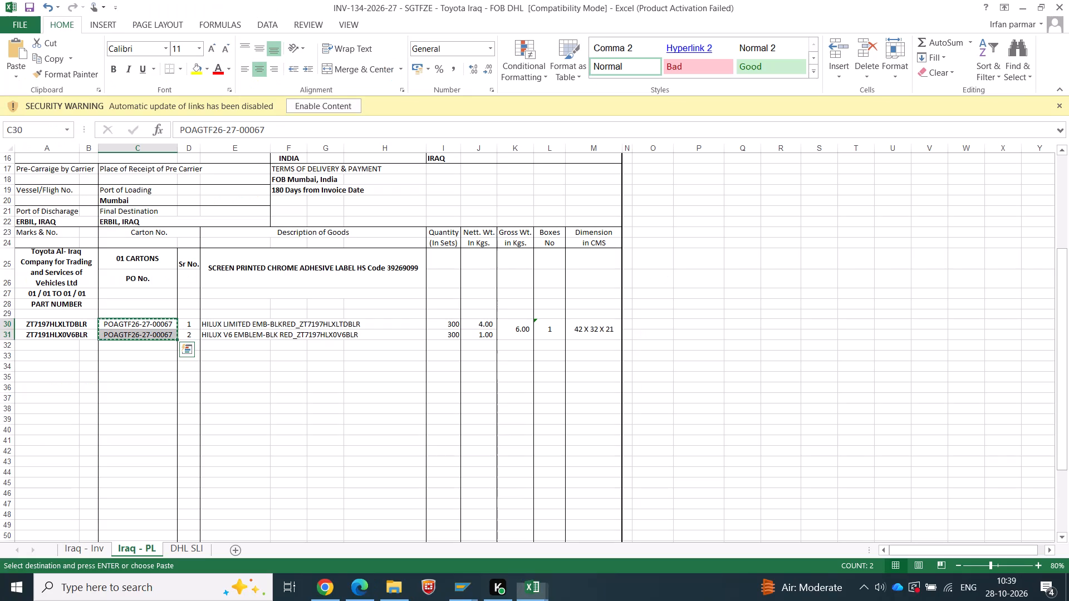
left_click(299, 380)
key("alt+Tab")
key("alt+Tab")
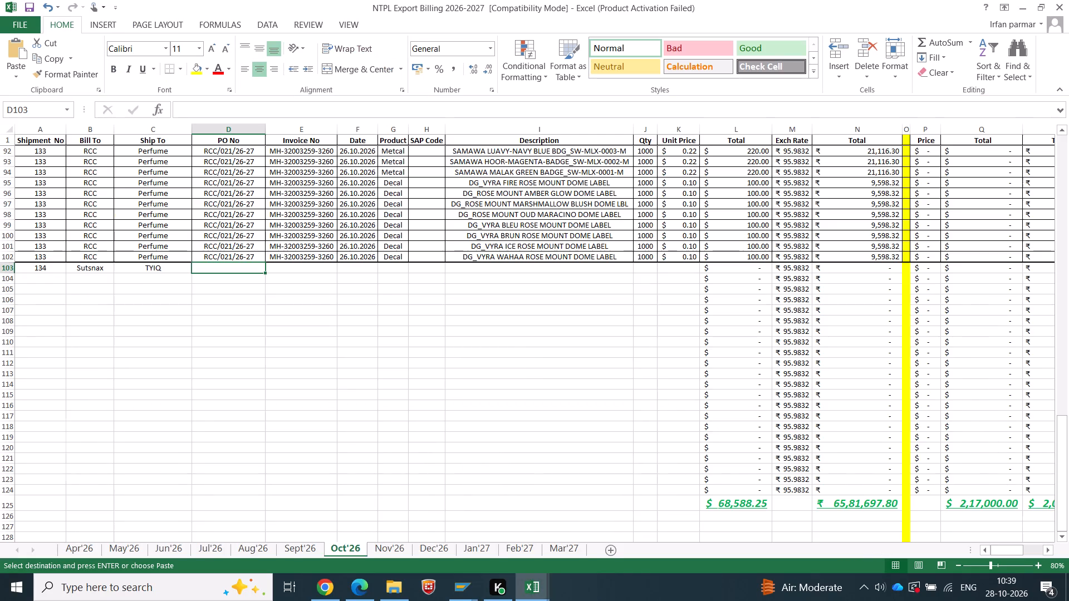
right_click(228, 269)
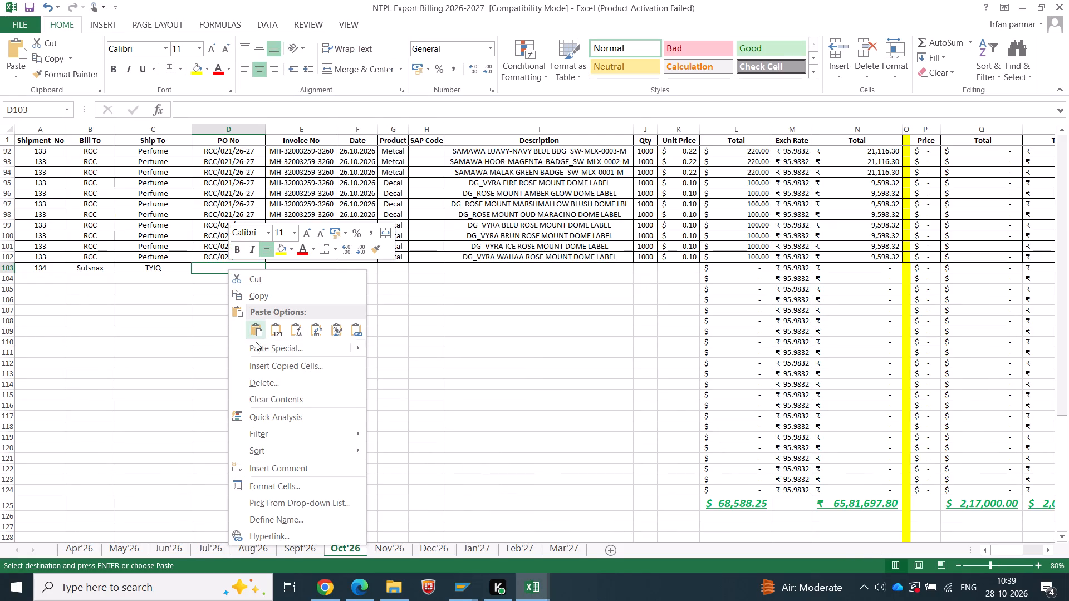
left_click(269, 352)
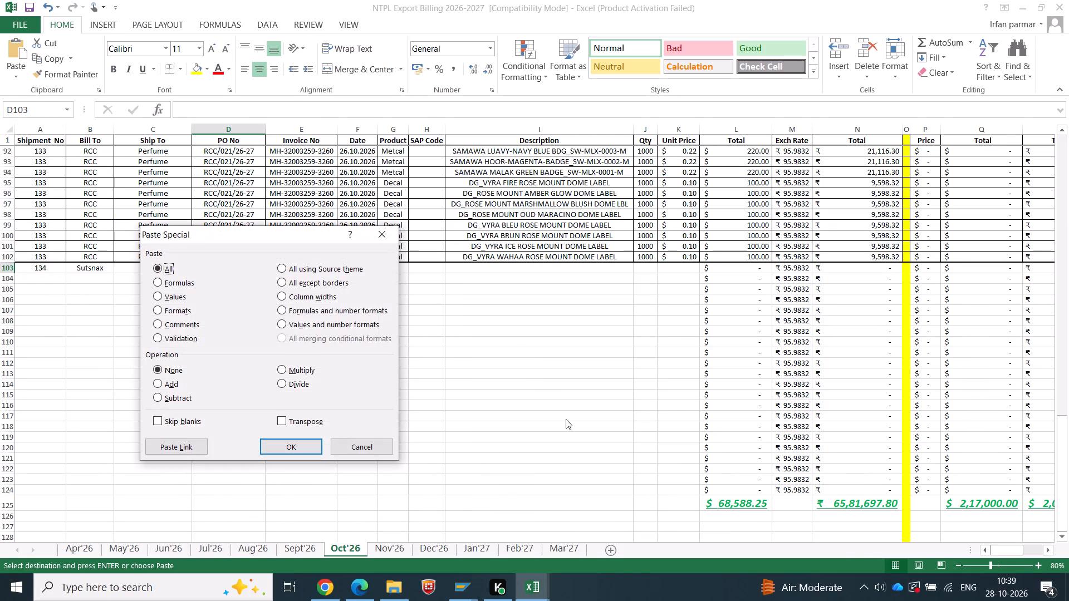
left_click(166, 299)
left_click(290, 440)
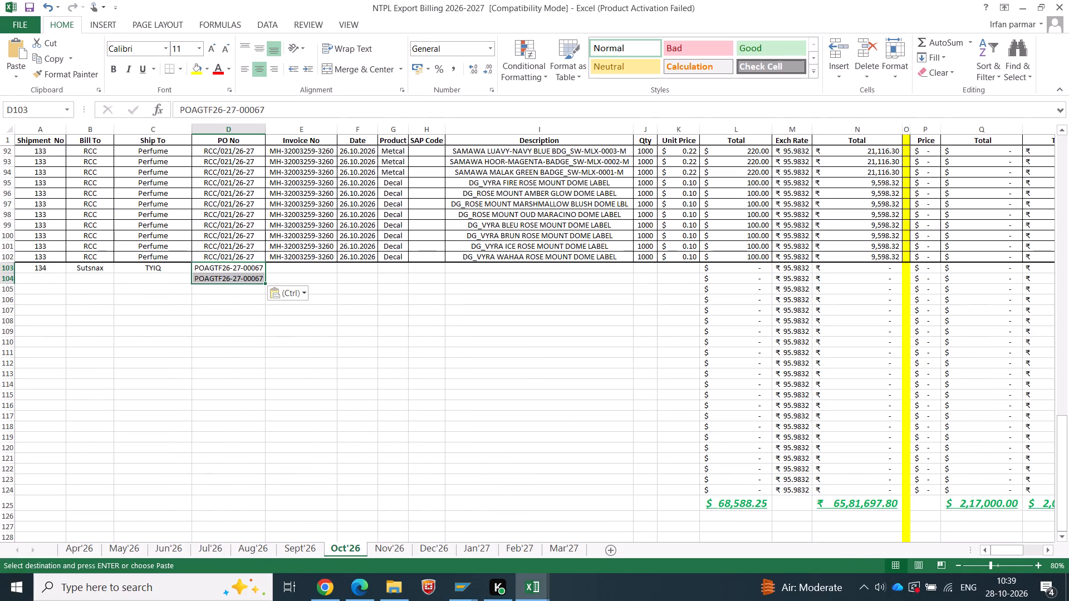
left_click(421, 404)
Copy invoice number MH-32003261 from the packing list into the Invoice No cells of rows 103 and 104 in the billing sheet.
key("alt+Tab")
scroll(254, 307, "up", 4)
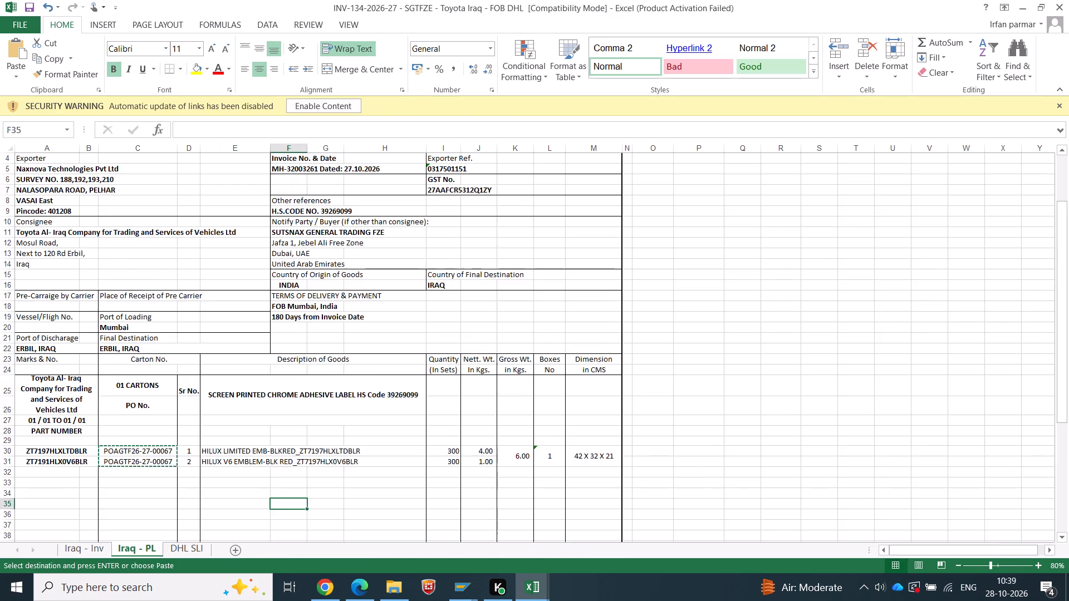
scroll(254, 311, "up", 4)
left_click(290, 203)
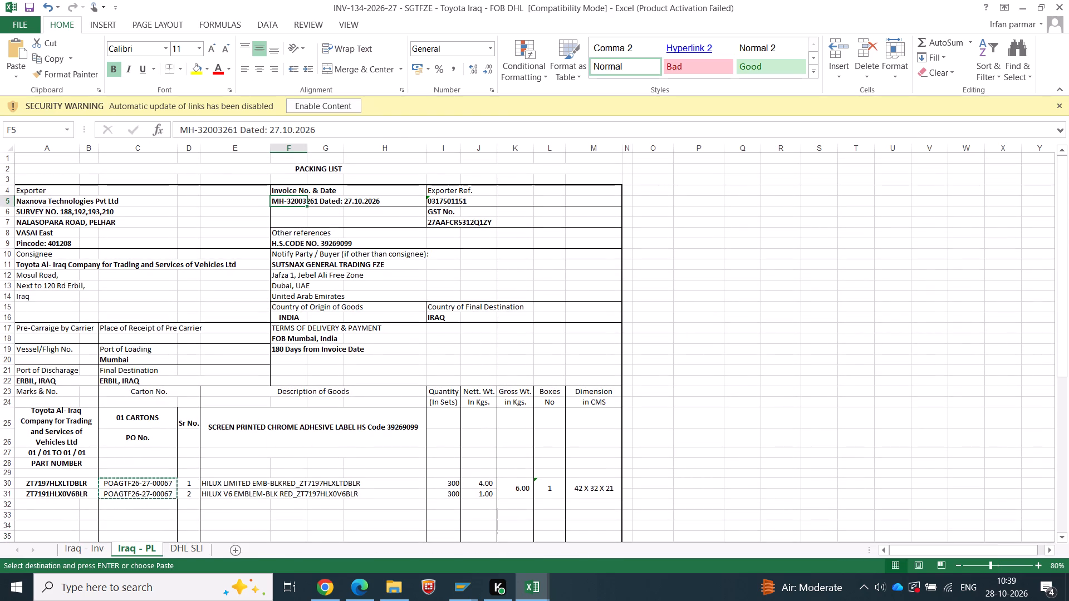
left_click_drag(237, 131, 42, 121)
key("ctrl+c")
key("Tab")
key("alt+Tab")
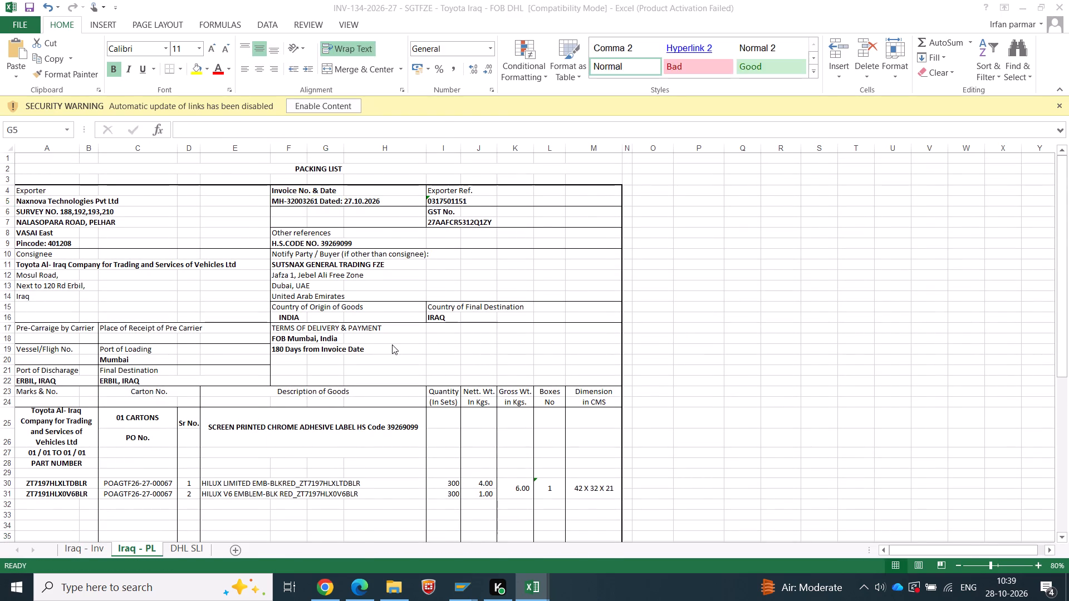
double_click(285, 264)
double_click(285, 265)
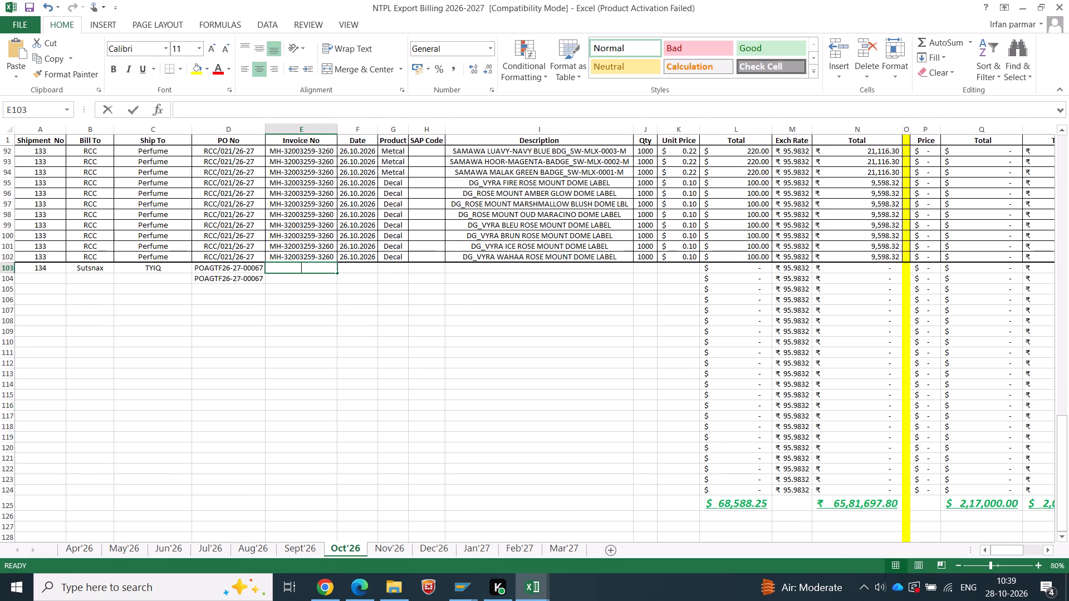
key("ctrl+v")
key("Tab")
double_click(304, 280)
key("ctrl+c")
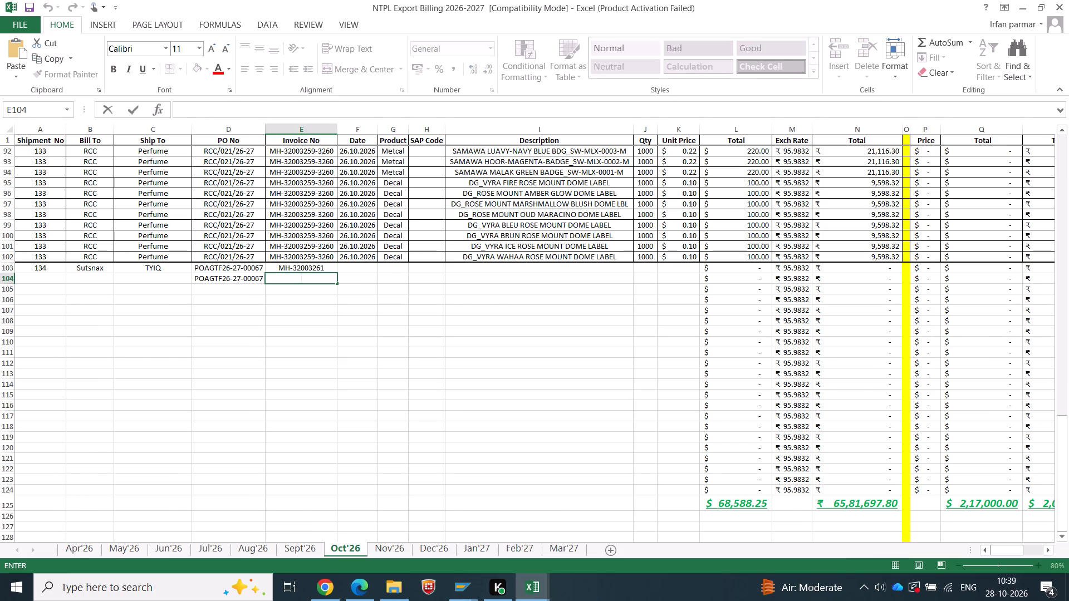
key("Escape")
key("ctrl+v")
key("ctrl+d")
left_click(339, 325)
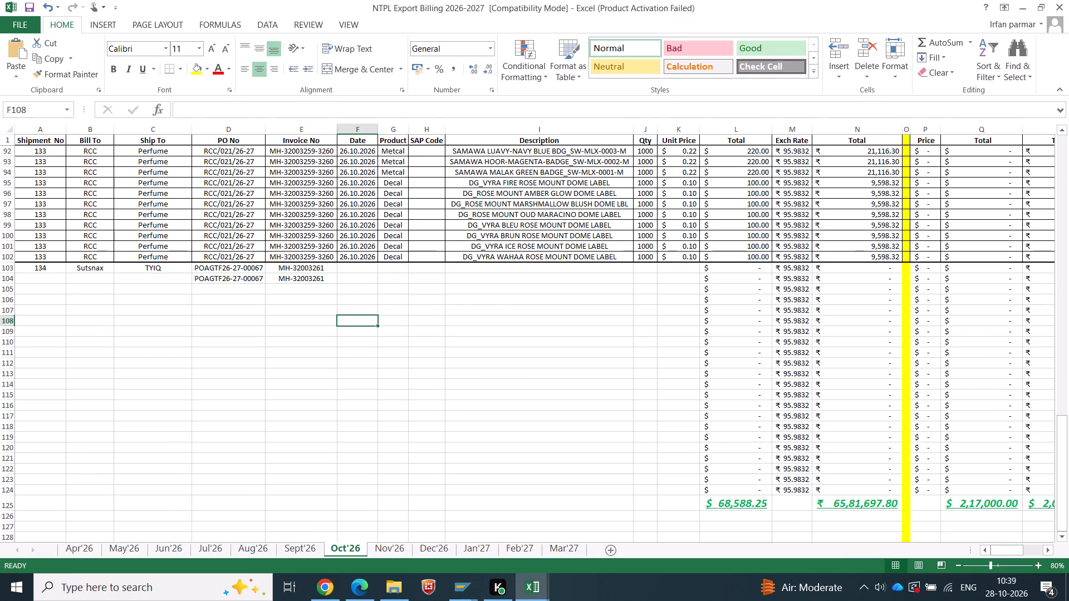
Copy the invoice date 27.10.2026 from the Iraq packing list into Date cell F103 of the billing sheet and fill it into F104.
key("alt+Tab")
left_click(284, 201)
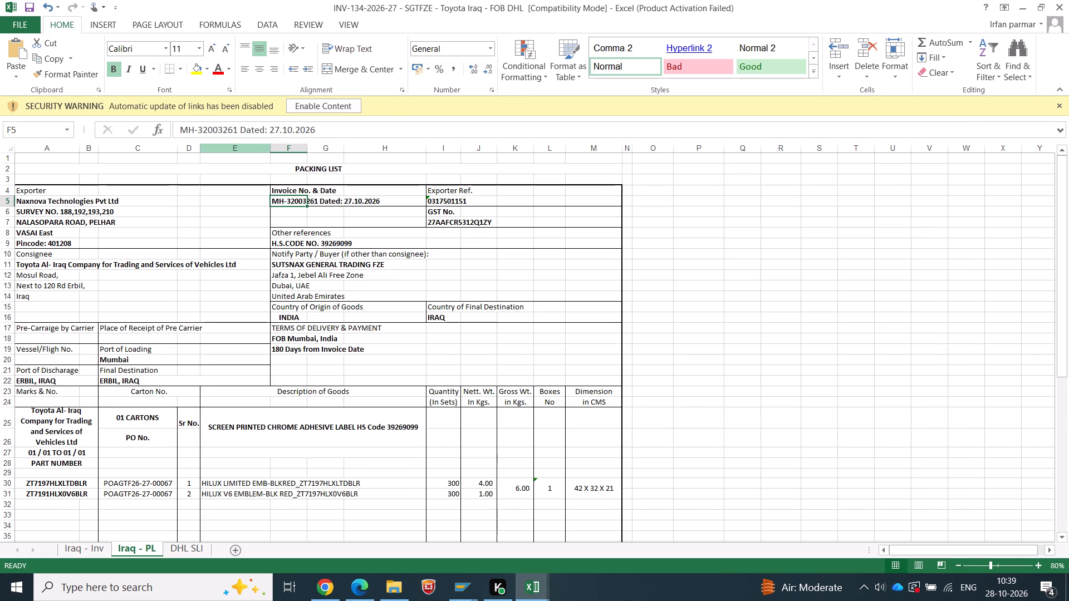
left_click_drag(331, 132, 270, 134)
key("ctrl+c")
key("Tab")
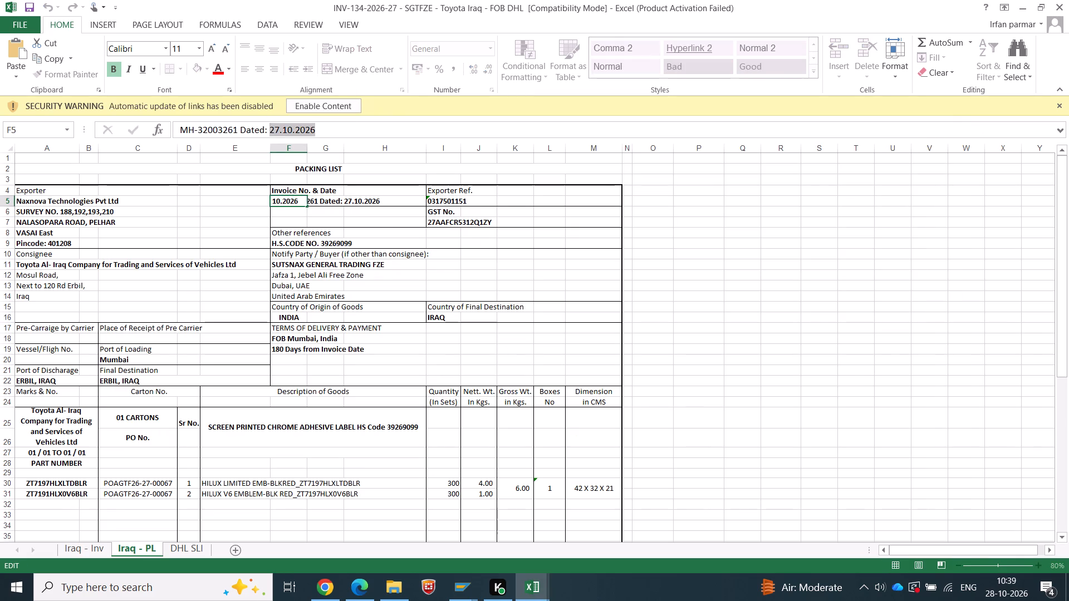
key("alt+Tab")
double_click(342, 271)
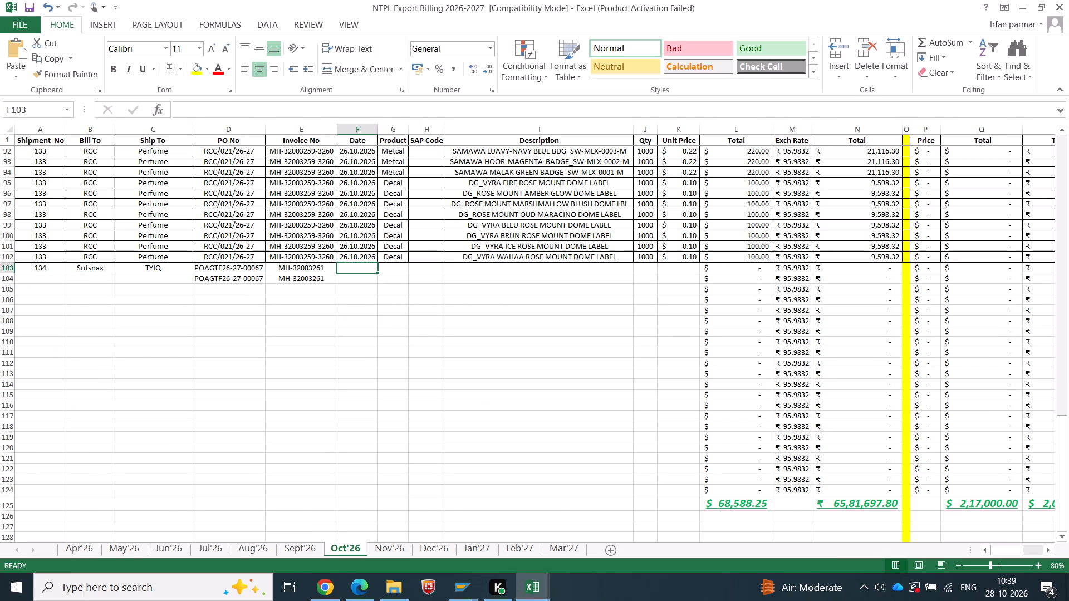
double_click(347, 267)
key("ctrl+v")
left_click(350, 281)
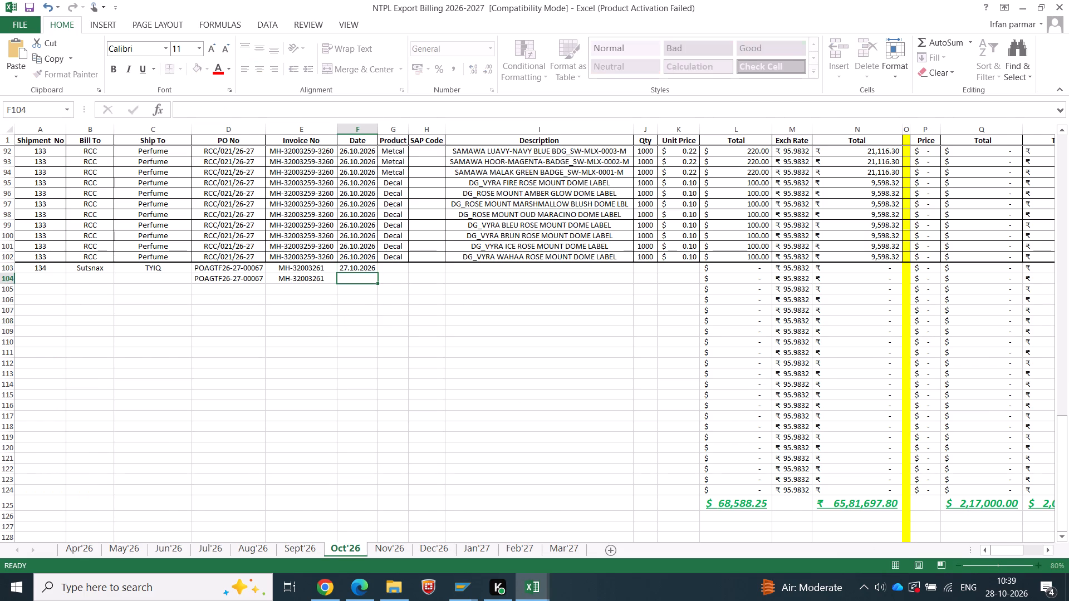
key("ctrl+d")
Enter Metcal as the product in G103 and fill it down to G104.
left_click(393, 275)
key("Up")
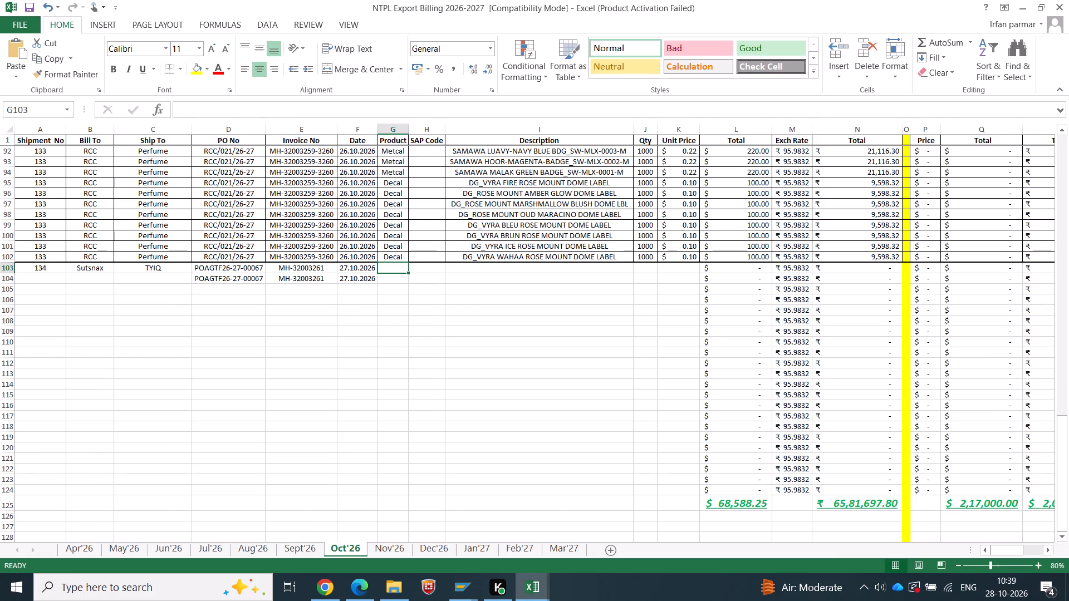
type("Metcal")
key("Return")
key("ctrl+d")
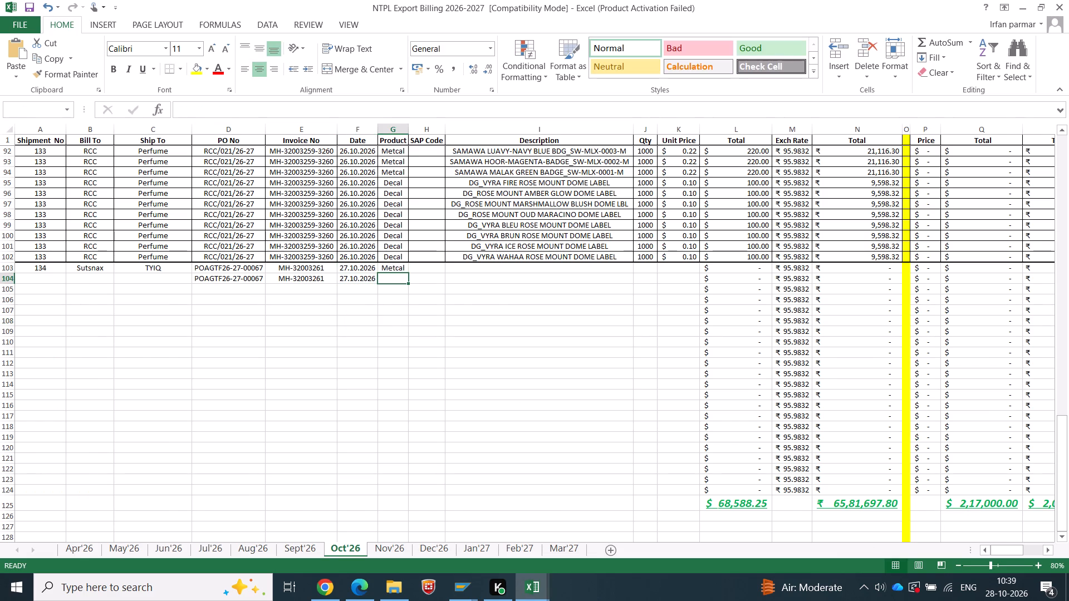
Fill the shipment number, bill-to and ship-to from row 103 down into A104:C104.
left_click_drag(31, 278, 138, 279)
key("ctrl+d")
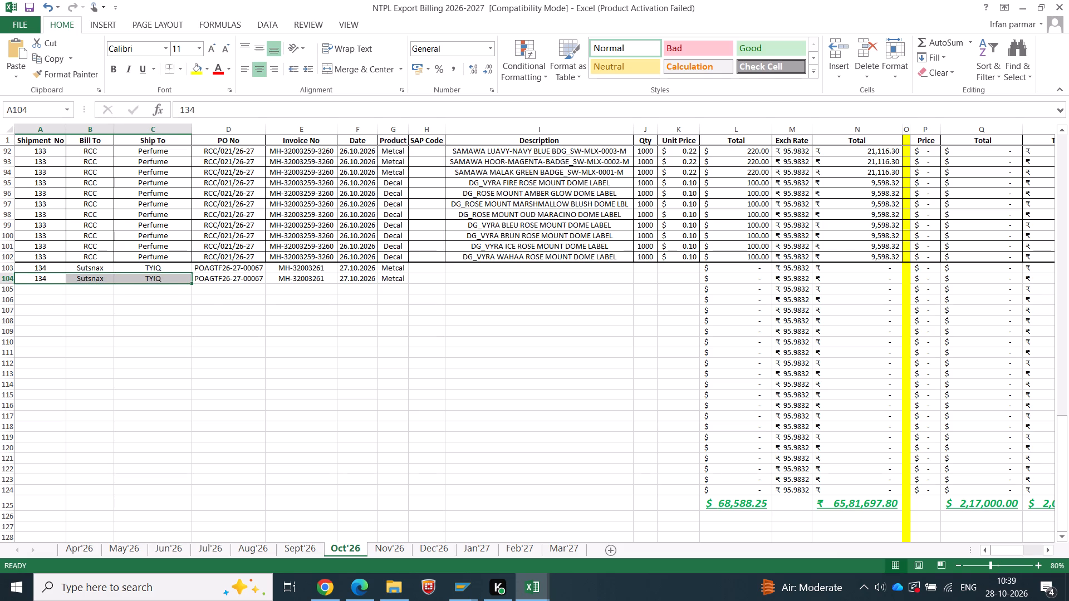
Copy the two HILUX emblem descriptions from the Iraq - Inv sheet and paste them as values into Description cells I103:I104 of the billing sheet.
left_click(477, 267)
key("alt+Tab")
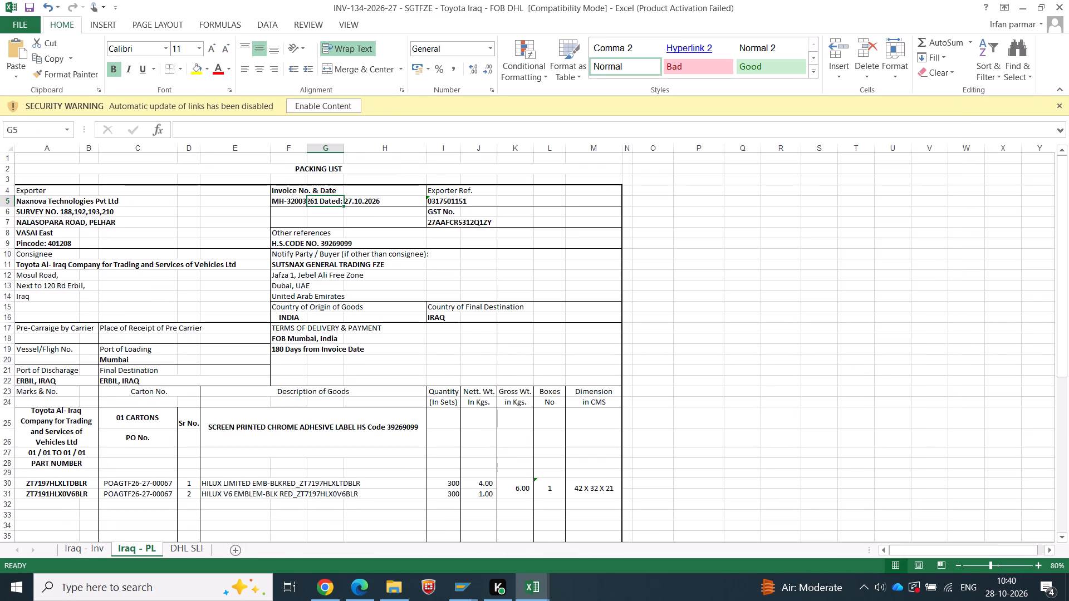
scroll(423, 396, "down", 6)
left_click(55, 562)
left_click(72, 553)
scroll(206, 432, "down", 7)
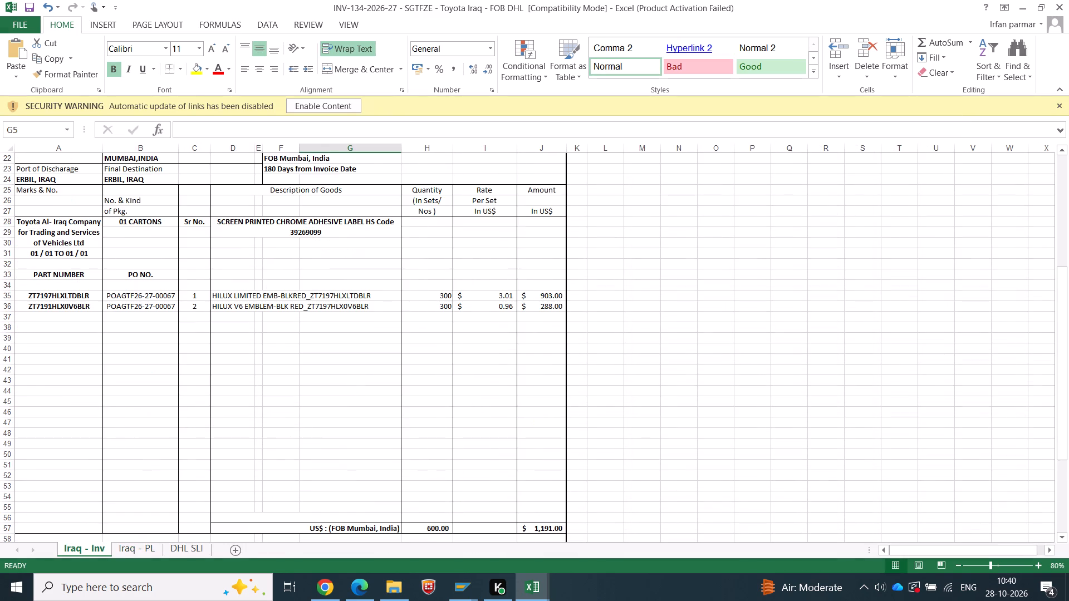
left_click_drag(218, 298, 218, 307)
key("ctrl+c")
key("alt+Tab")
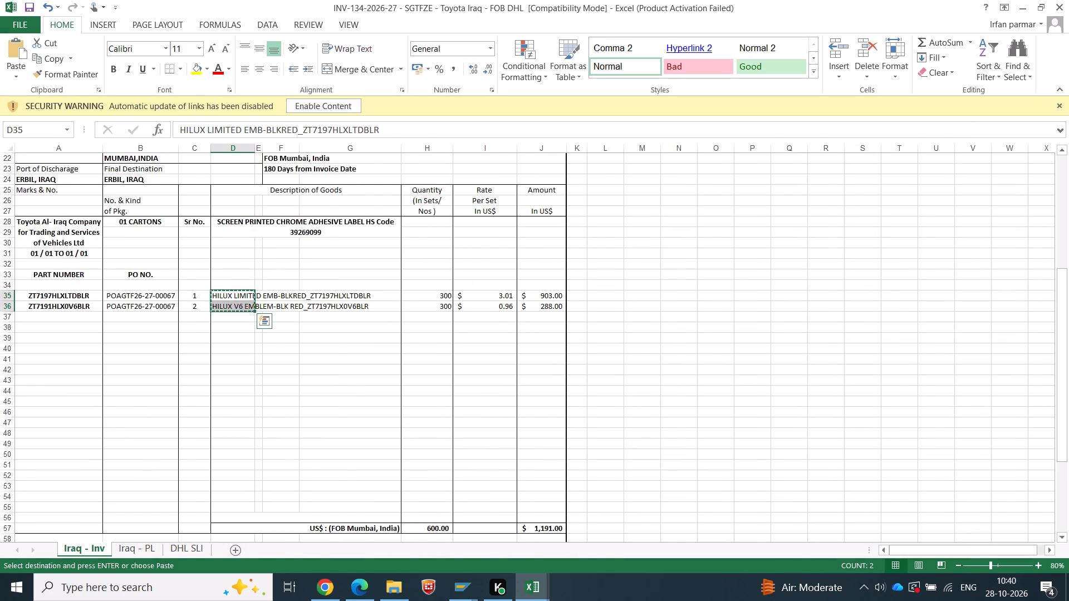
right_click(507, 267)
left_click(551, 323)
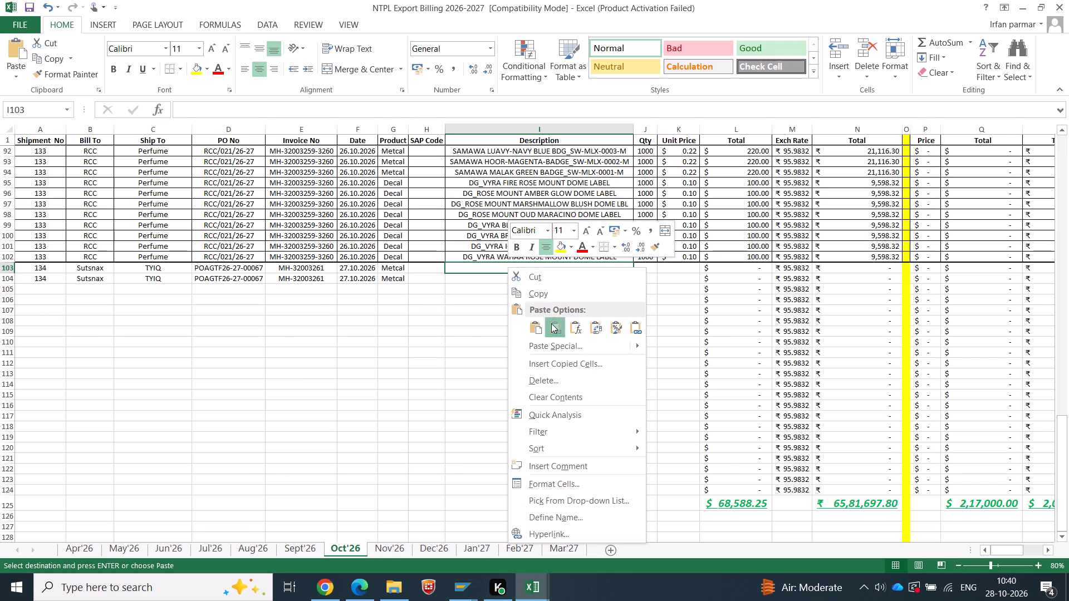
Copy both items' quantities (300 each) and rates (3.01 and 0.96) from the Iraq invoice and paste them as values into J103:K104.
key("alt+Tab")
left_click_drag(436, 297, 484, 308)
key("ctrl+c")
key("alt+Tab")
right_click(654, 270)
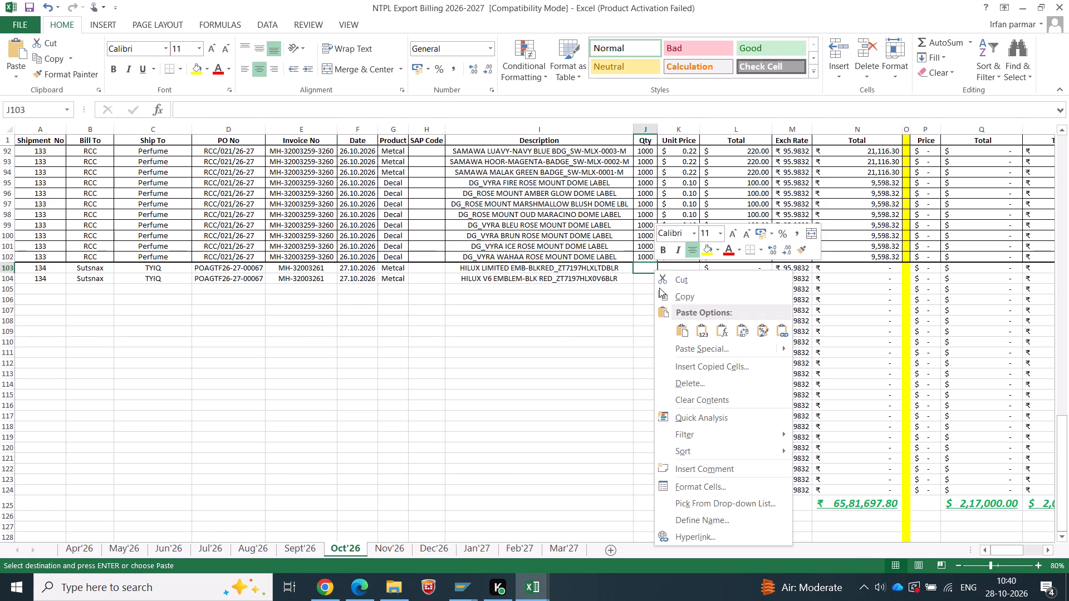
left_click(701, 324)
left_click(601, 388)
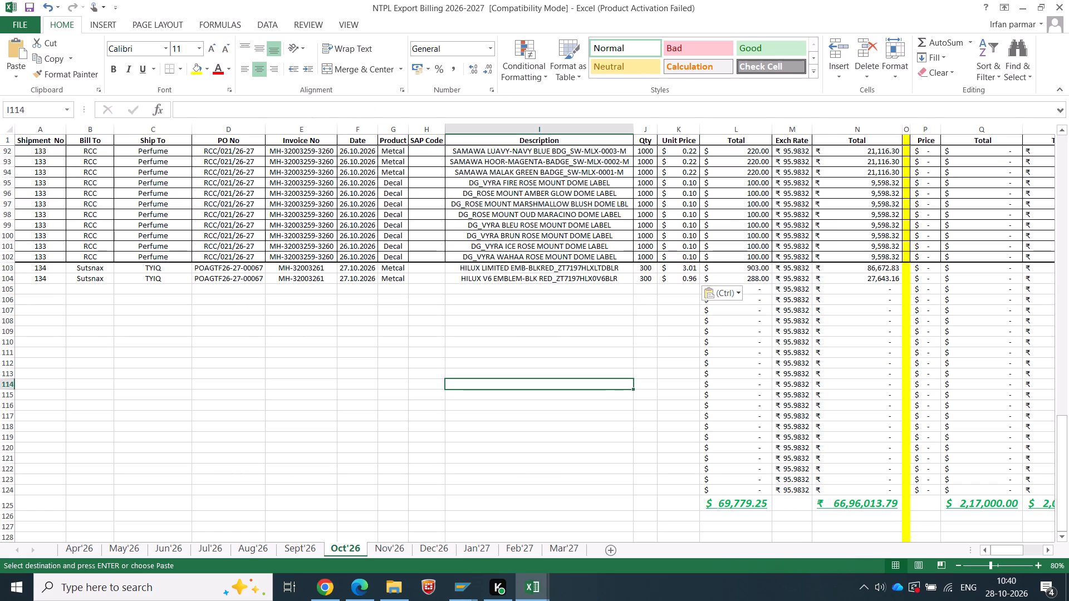
Review the earlier shipment entries in the Oct'26 sheet, including the Nissan shipment 126 rows.
scroll(565, 391, "up", 5)
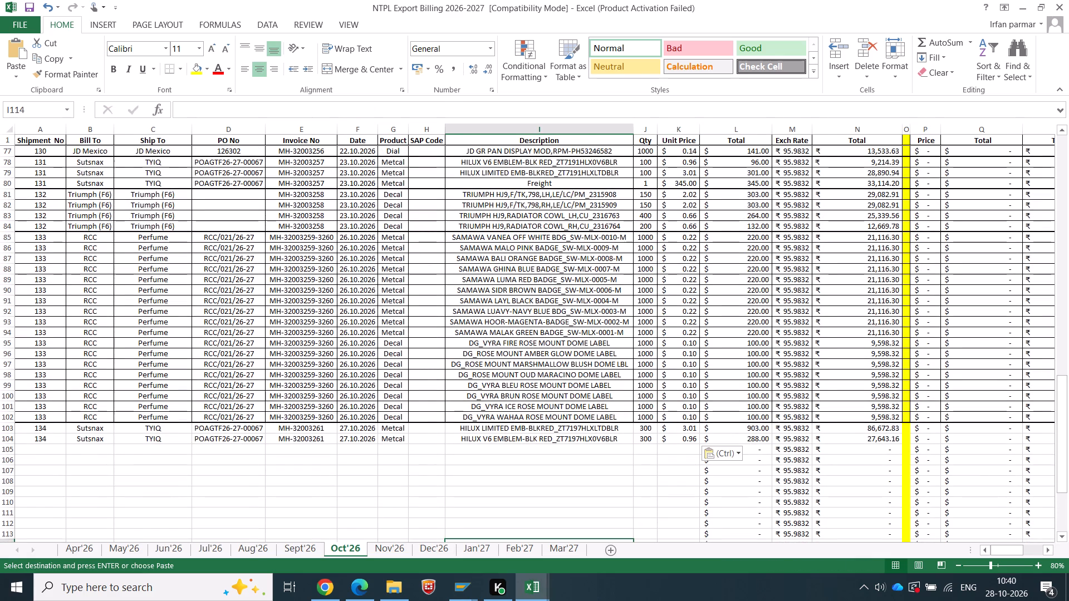
scroll(528, 398, "up", 4)
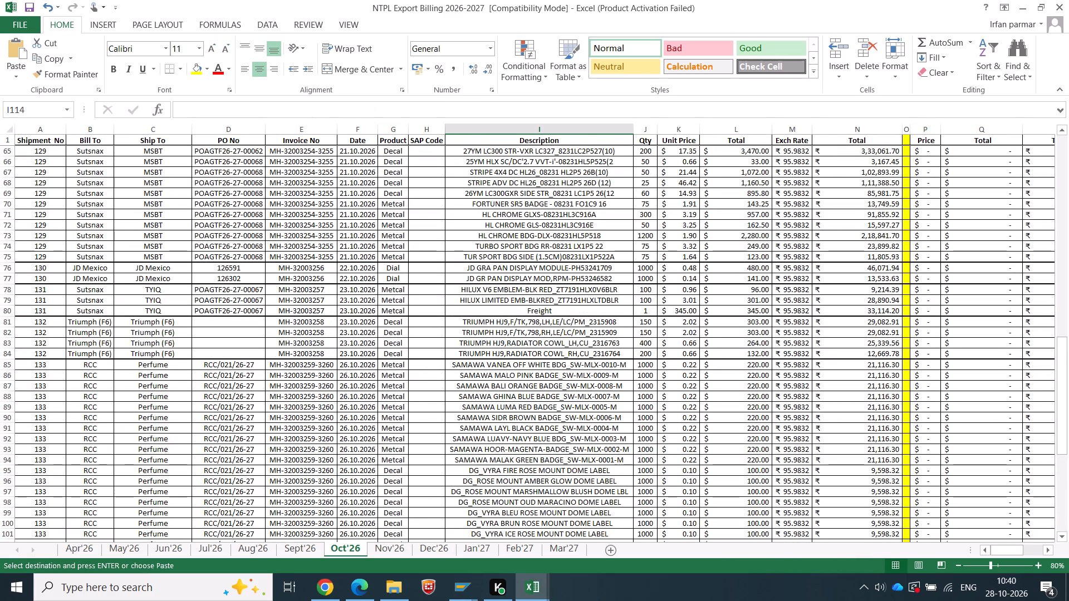
scroll(527, 401, "up", 4)
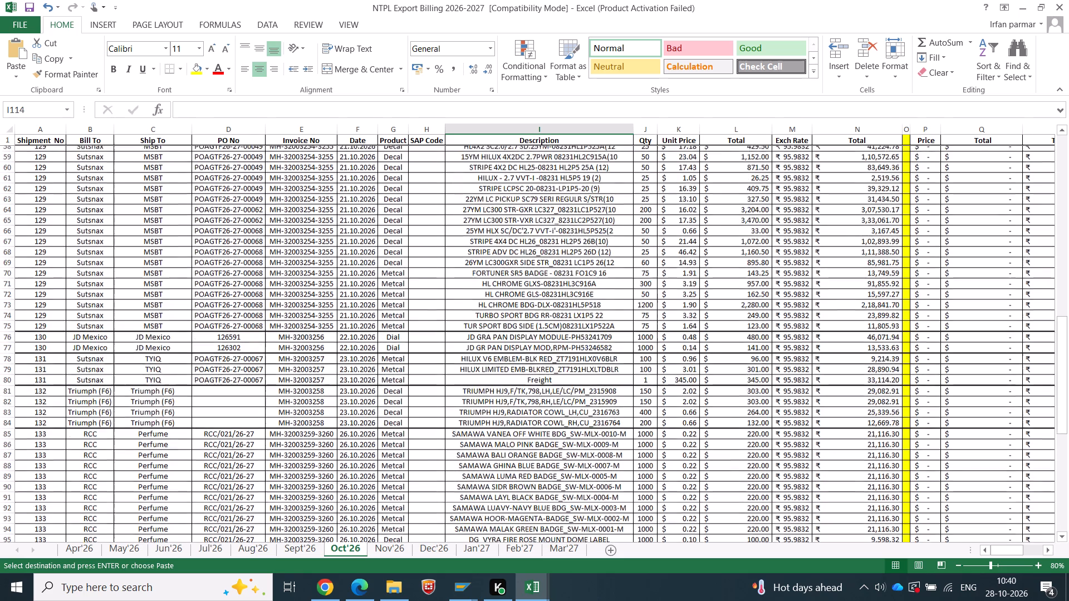
scroll(527, 401, "up", 3)
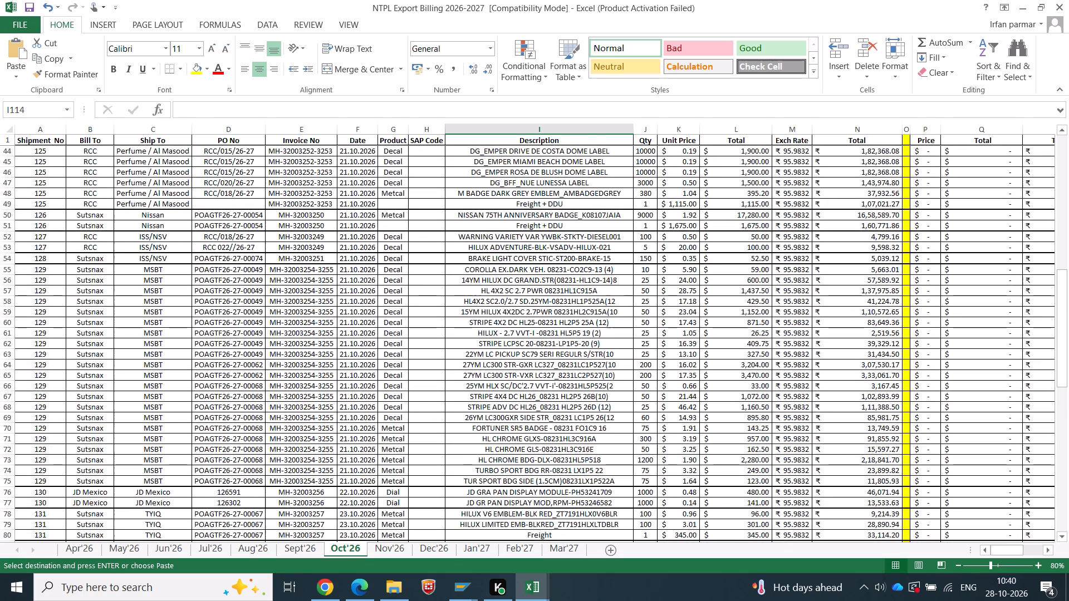
scroll(527, 403, "up", 2)
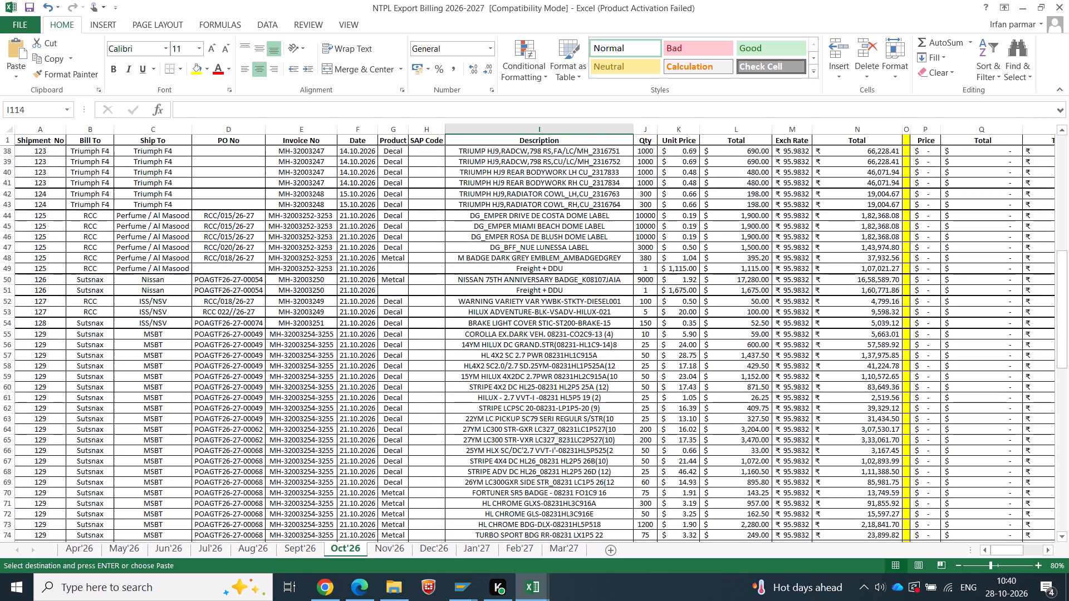
scroll(527, 403, "up", 6)
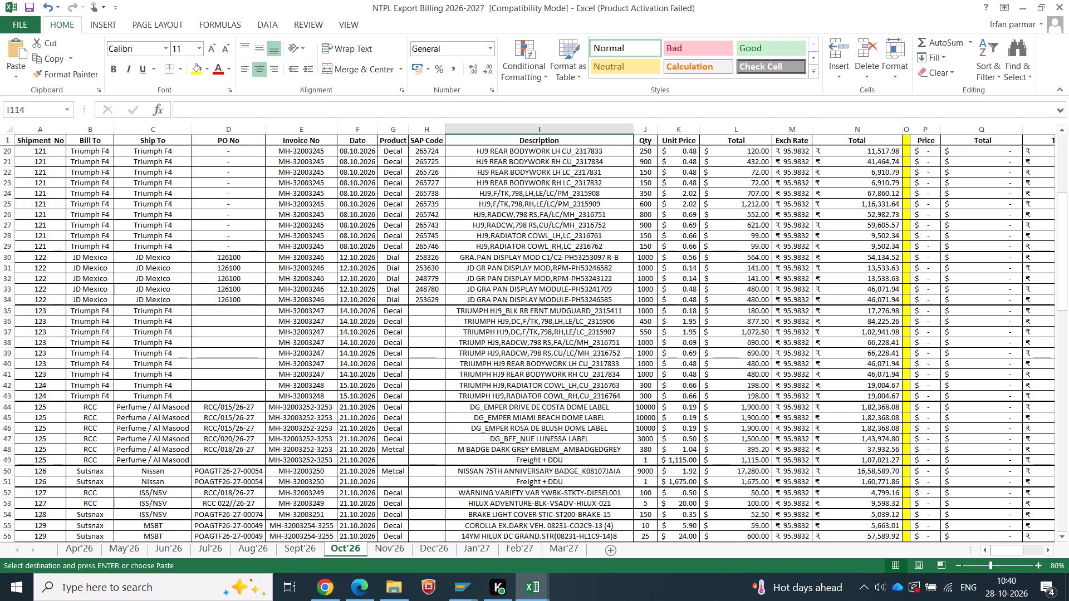
left_click_drag(548, 476, 547, 482)
scroll(557, 407, "down", 17)
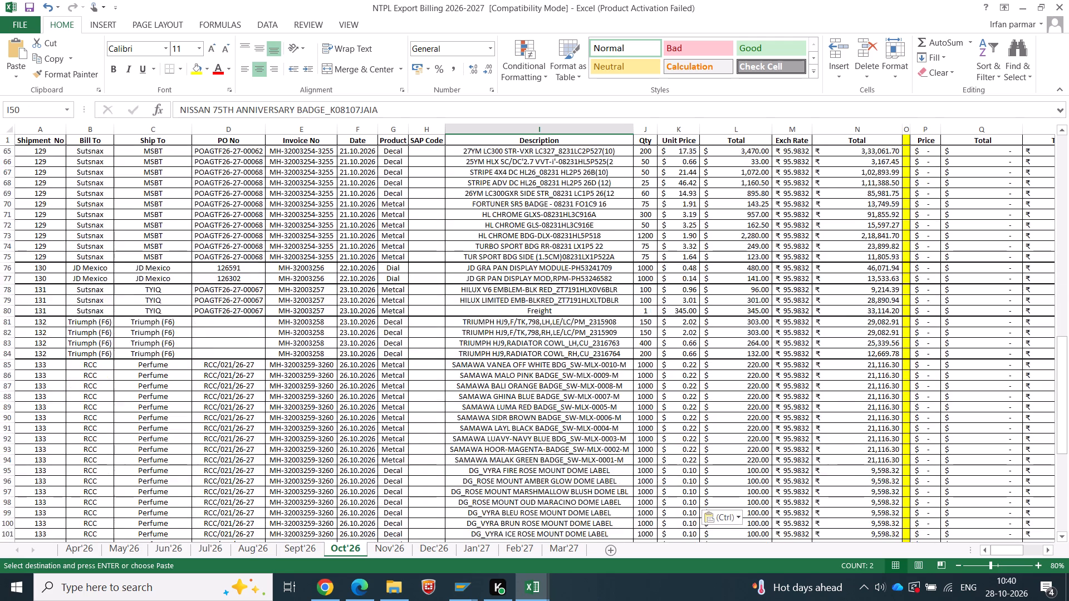
scroll(553, 392, "down", 8)
scroll(538, 396, "up", 1)
Apply all borders and a thick box border to the shipment 134 rows, range A103:AL104.
left_click(45, 269)
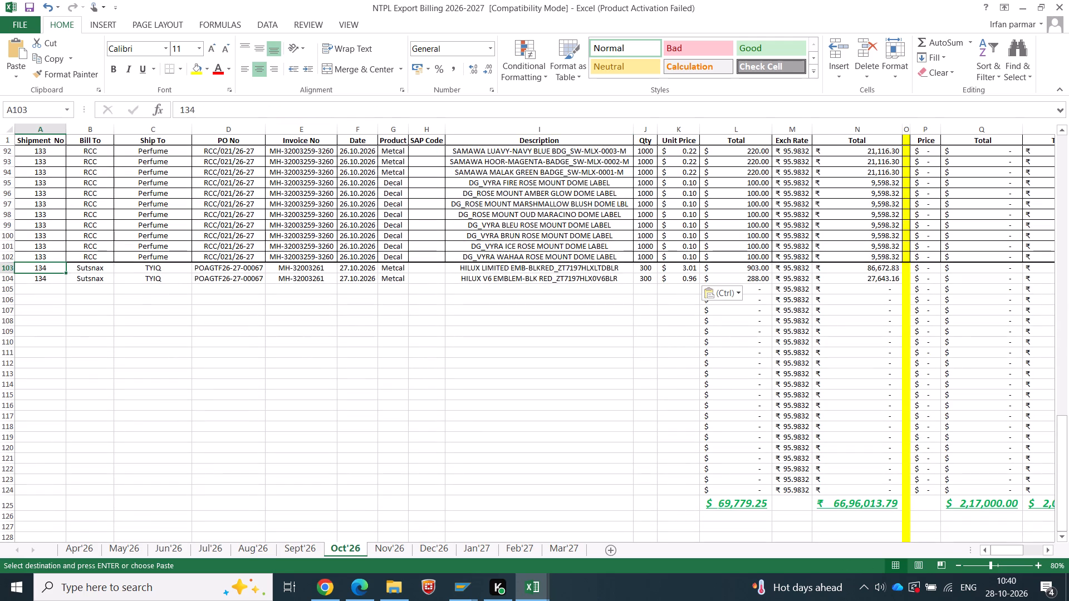
key("shift+Down")
key("shift+Right")
key("shift+Right")
key("shift+Right")
key("shift+Right")
key("shift+Right")
key("shift+Right")
key("shift+Right")
key("shift+Right")
key("shift+Right")
key("shift+Right")
key("shift+Right")
key("shift+Right")
key("shift+Right")
key("shift+Right")
key("shift+Right")
key("shift+Right")
key("shift+Right")
key("shift+Right")
key("shift+Right")
key("shift+Right")
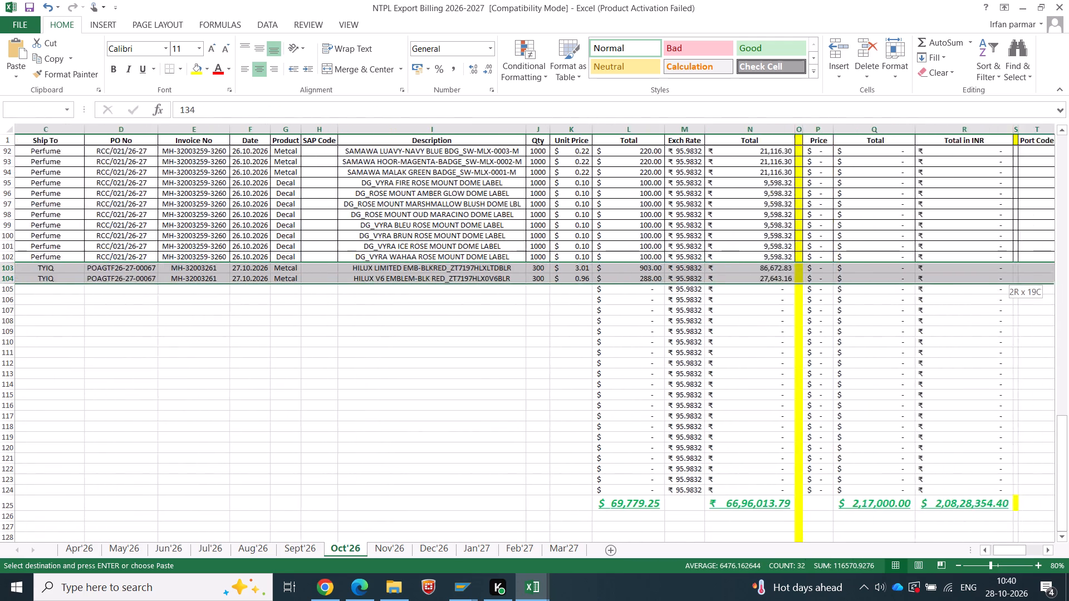
key("shift+Right")
key("shift+Right")
key("shift+Right")
key("shift+Right")
key("shift+Right")
key("shift+Right")
key("shift+Right")
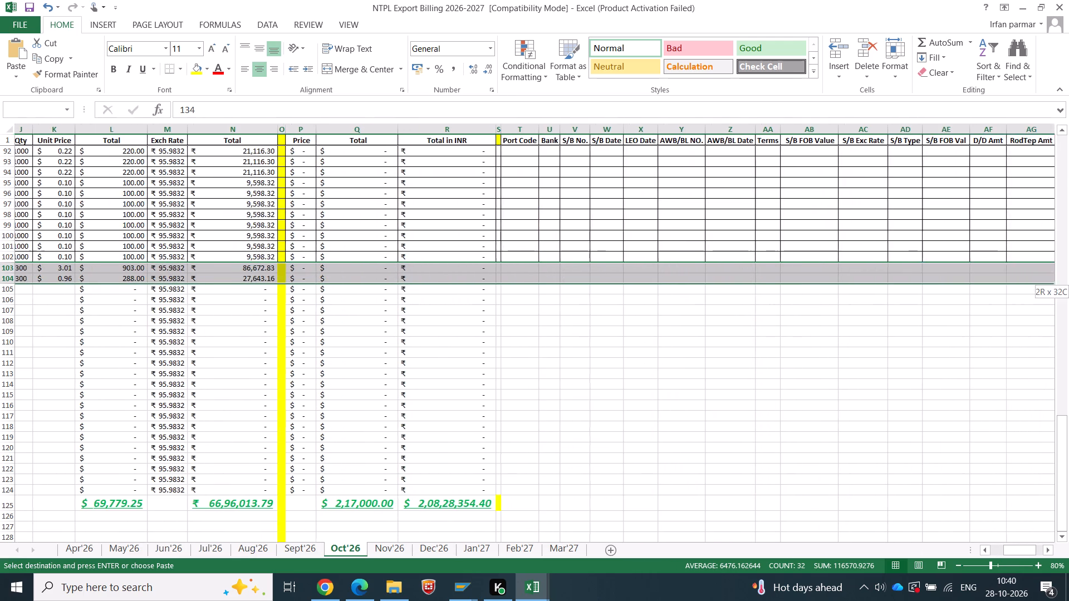
key("shift+Right")
key("shift+Right")
key("shift+Right")
key("shift+Right")
key("shift+Right")
key("shift+Right")
key("shift+Right")
key("shift+Left")
key("shift+Left")
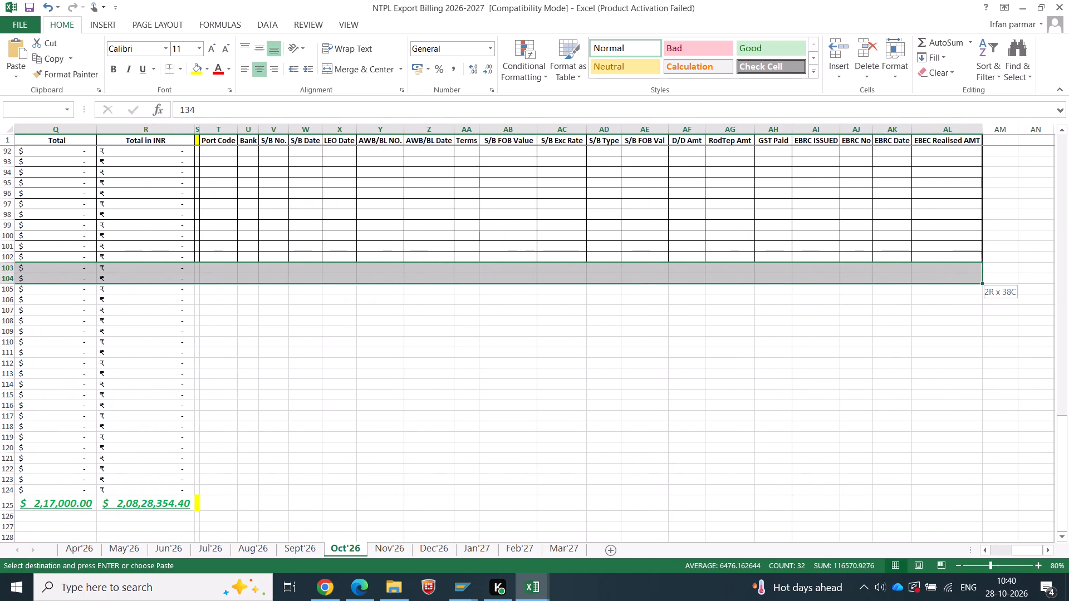
left_click(182, 73)
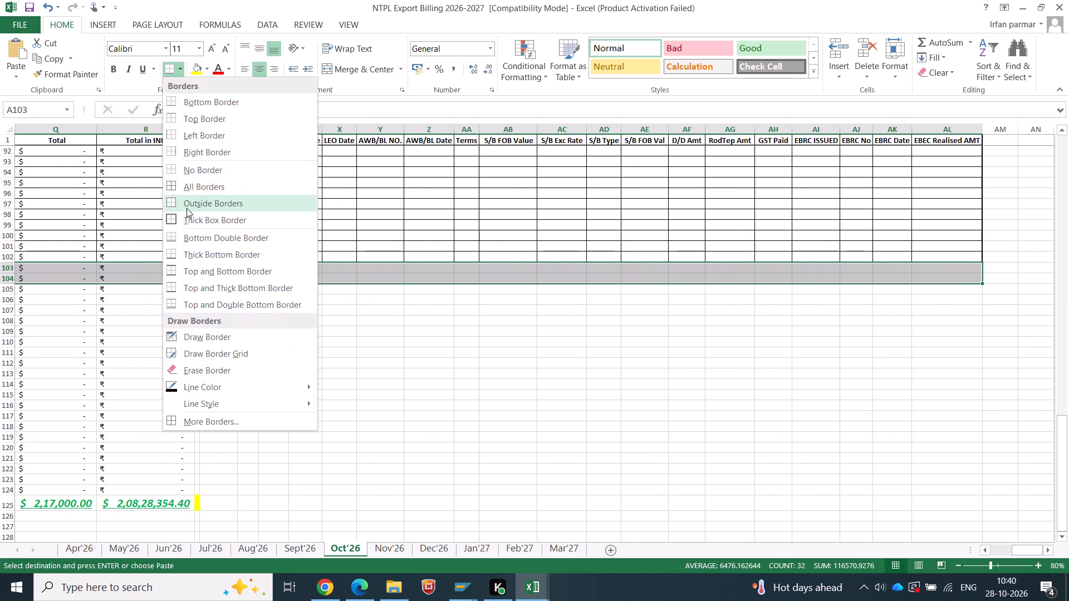
left_click(183, 188)
left_click(182, 70)
left_click(197, 219)
left_click(446, 217)
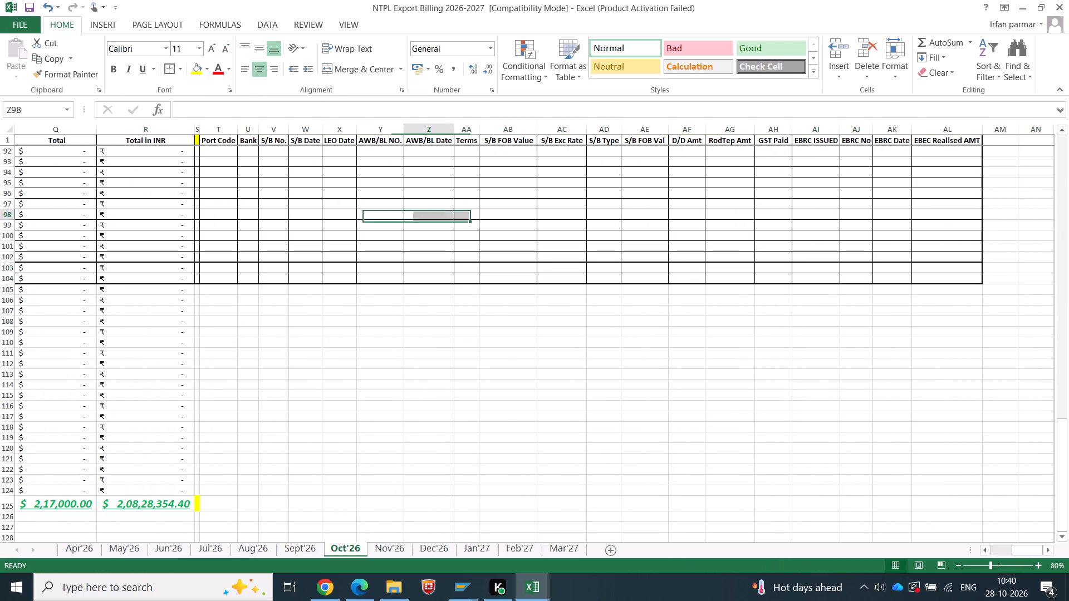
Save the export billing workbook.
key("ctrl+s")
In row 105, enter shipment number 135 and fill bill-to Sutsnax and ship-to TYIQ down from the row above.
key("Left")
key("Left")
key("Left")
key("Left")
key("Left")
key("Left")
key("Left")
key("Left")
key("Left")
key("Left")
key("Left")
key("Left")
key("Left")
key("Left")
key("Left")
key("Left")
key("Left")
key("Left")
key("Left")
key("Left")
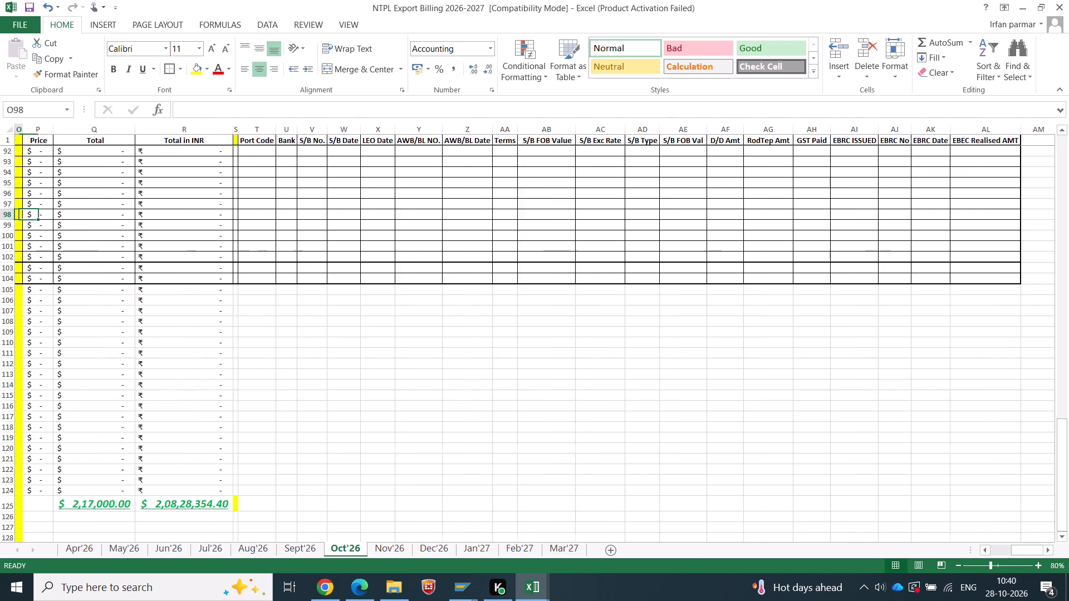
key("Down")
key("Down")
key("Down")
key("Down")
key("Down")
key("Down")
key("Down")
key("Down")
key("Down")
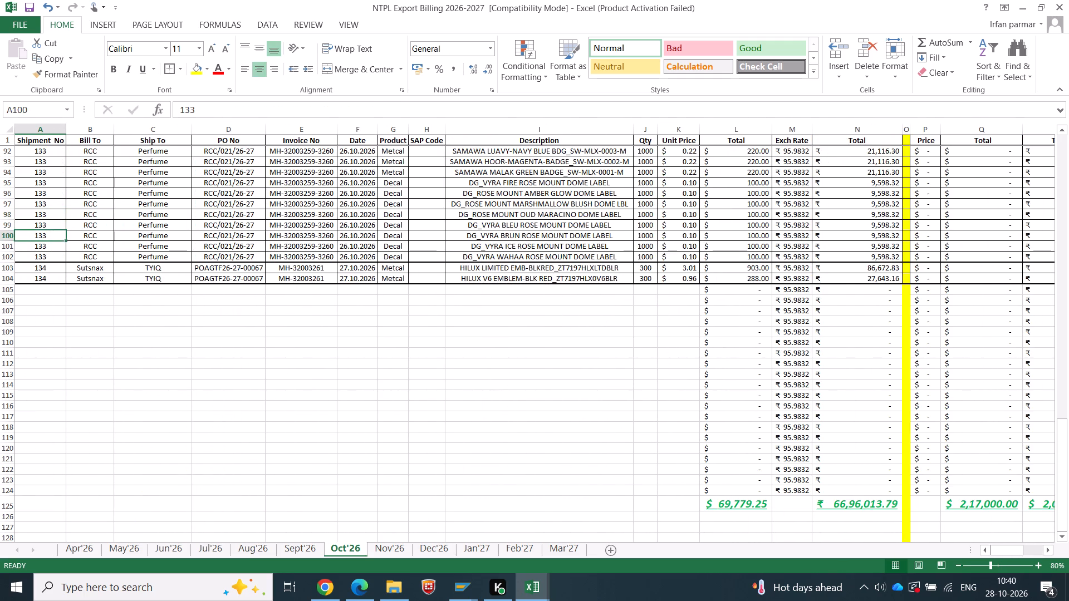
key("Up")
key("Up")
type("135")
key("Tab")
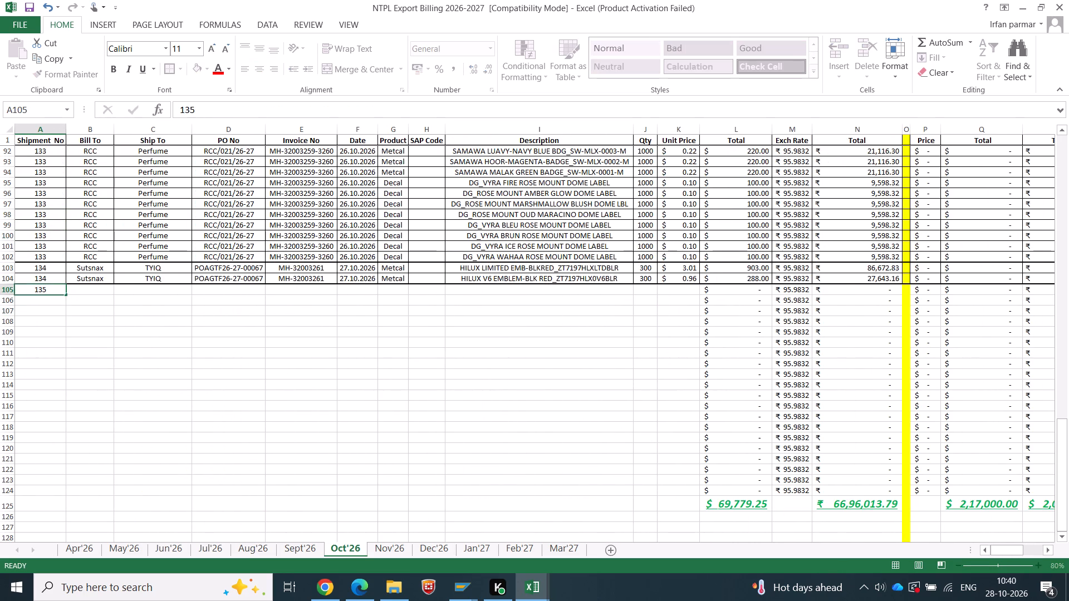
key("Down")
key("Up")
key("Up")
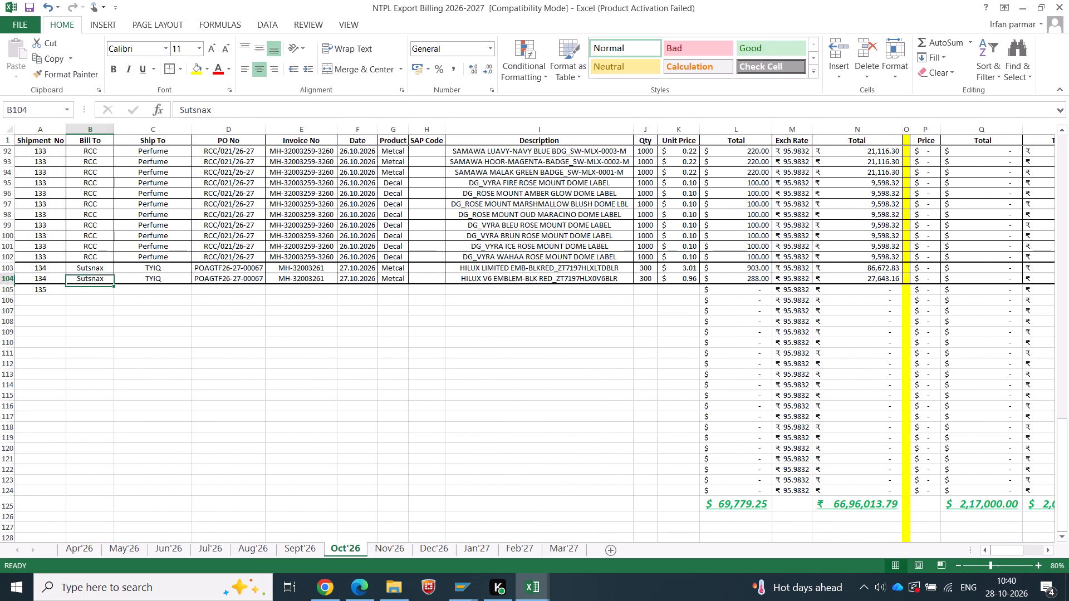
key("Down")
key("shift+Right")
key("ctrl+d")
key("Right")
key("Right")
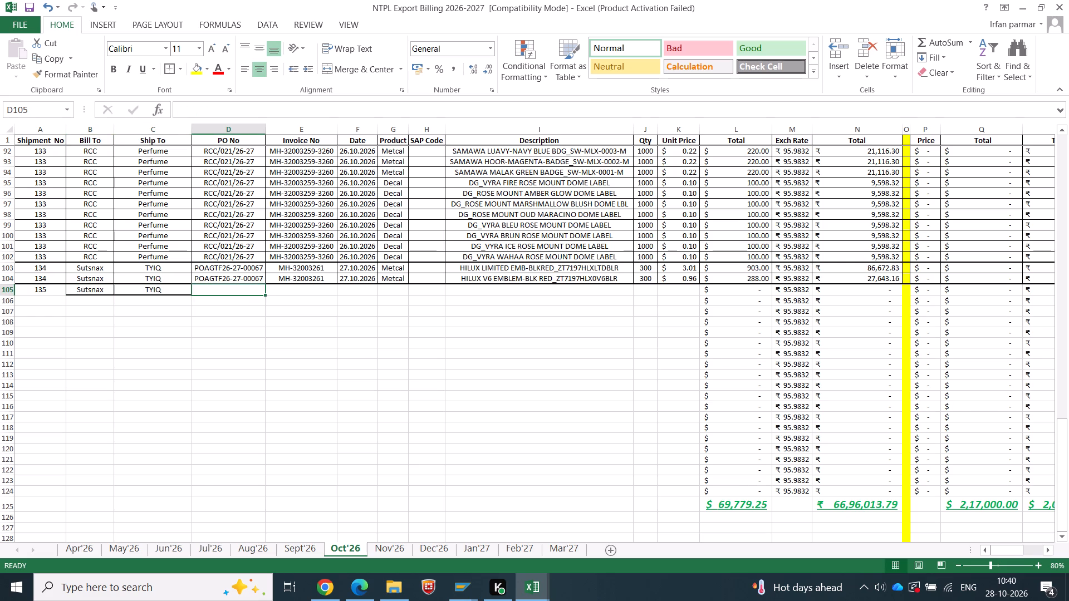
Close the INV-134 Toyota Iraq FOB DHL workbook, saving its changes and continuing past the compatibility check.
left_click(401, 588)
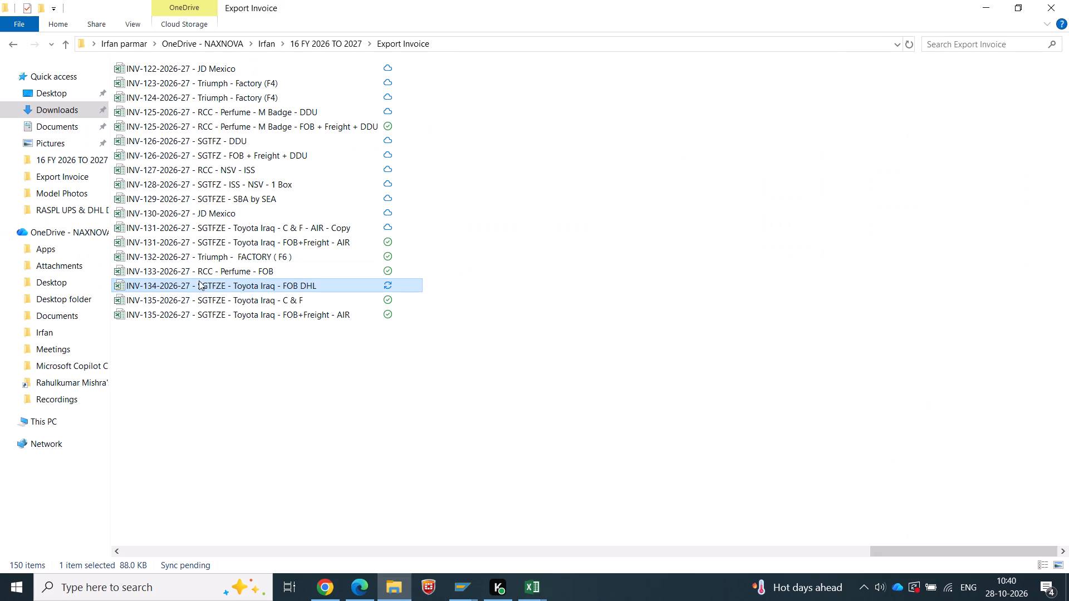
left_click(529, 599)
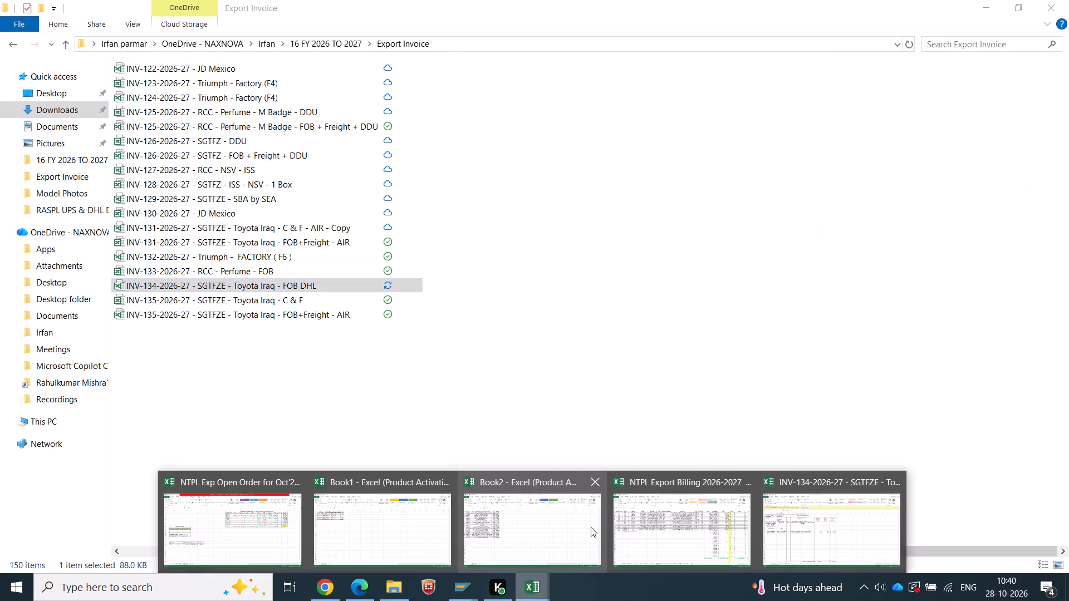
left_click(868, 540)
left_click(1062, 7)
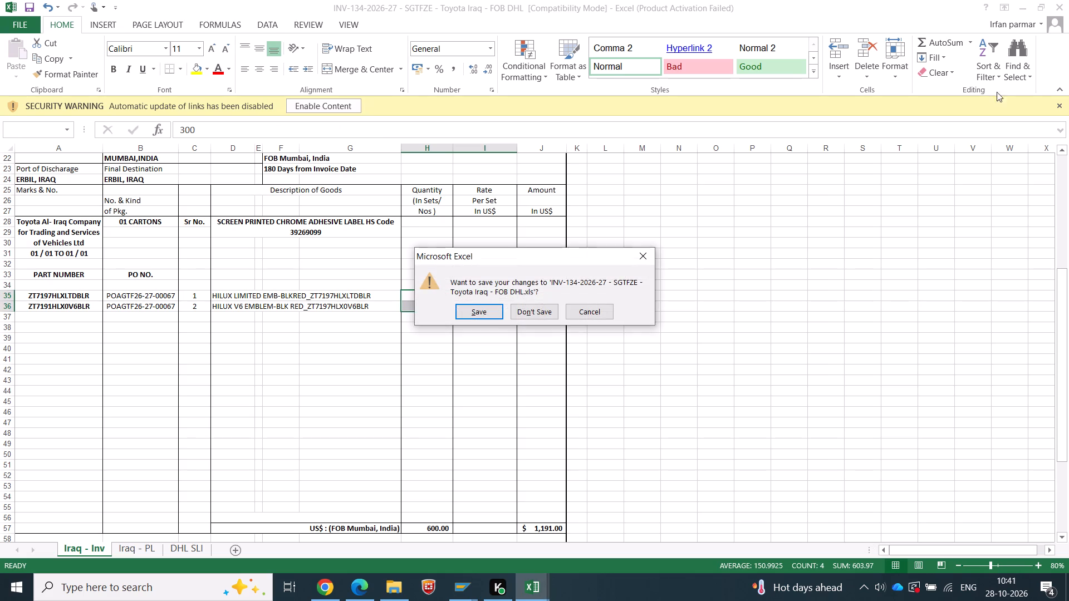
left_click(489, 313)
left_click(609, 379)
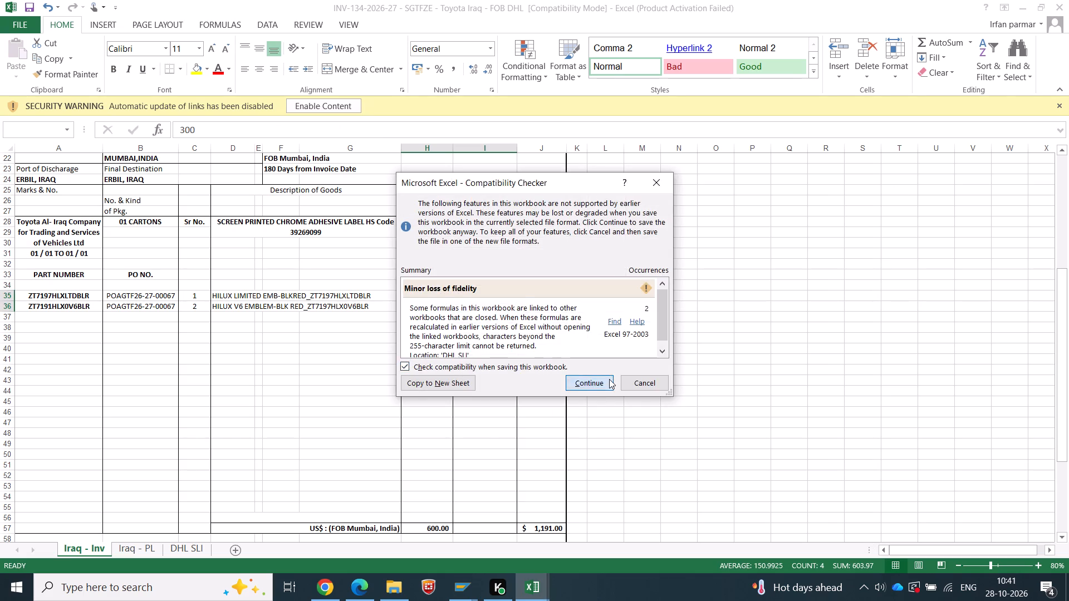
Switch to the Book2 workbook and close it without saving the changes.
left_click(547, 587)
left_click(688, 525)
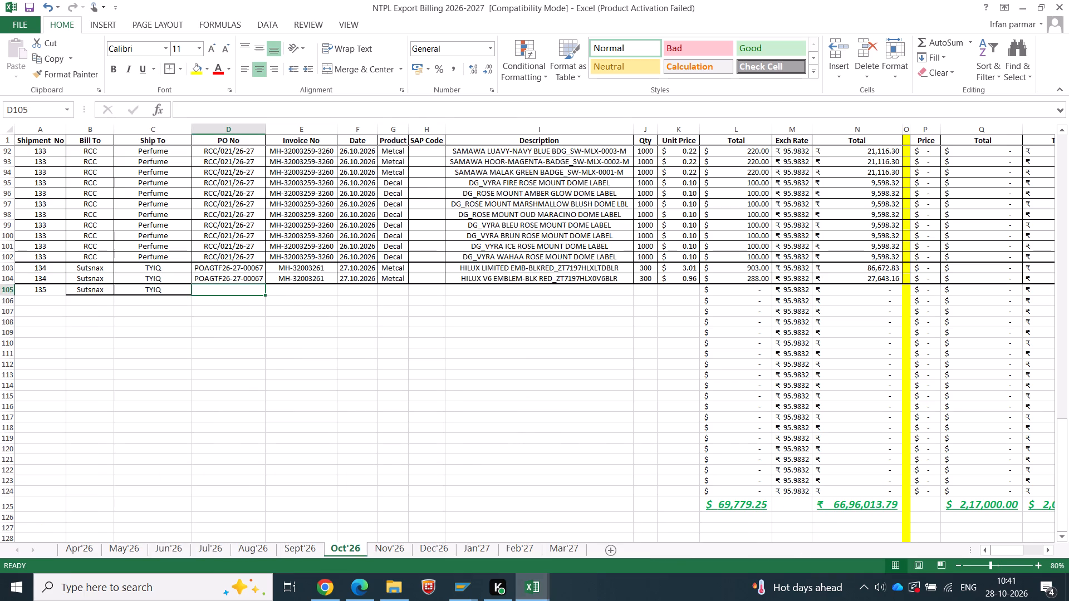
left_click(545, 584)
left_click(751, 523)
left_click(545, 584)
left_click(566, 534)
left_click(303, 354)
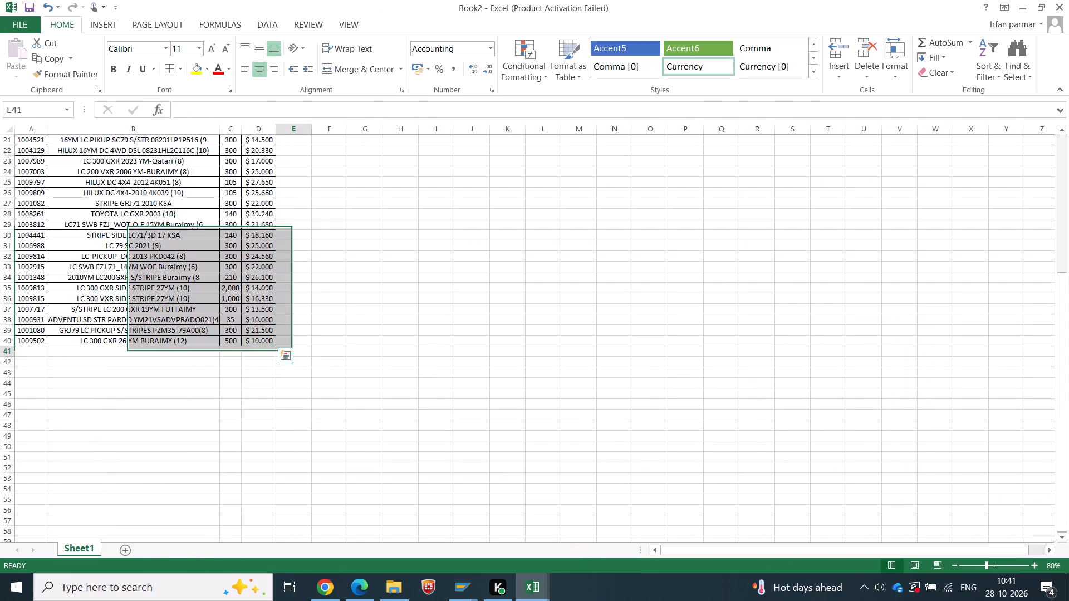
scroll(297, 352, "up", 18)
left_click(1063, 4)
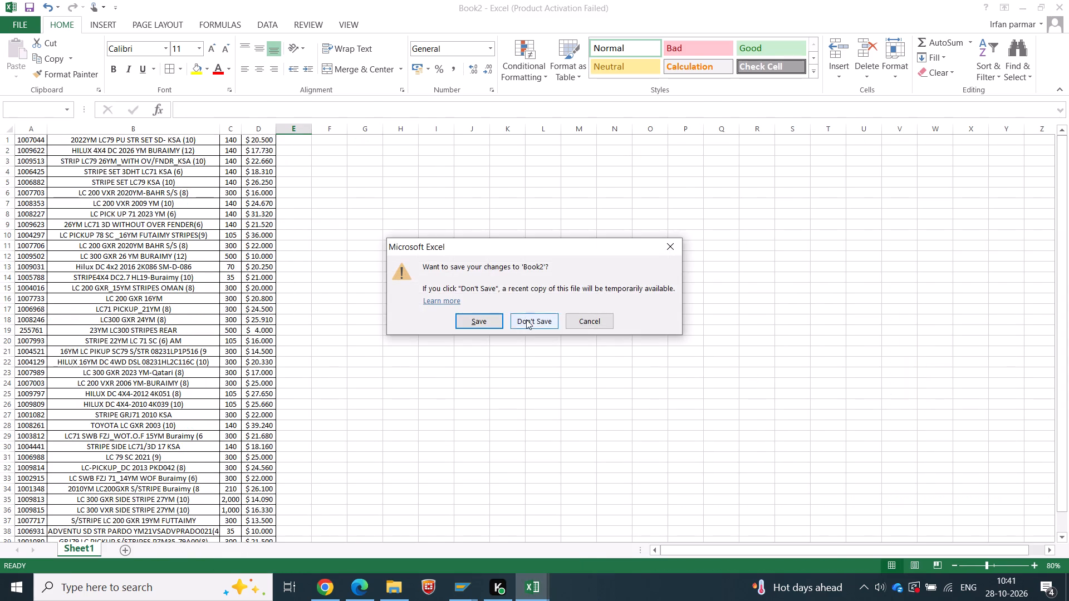
left_click(517, 333)
left_click(519, 327)
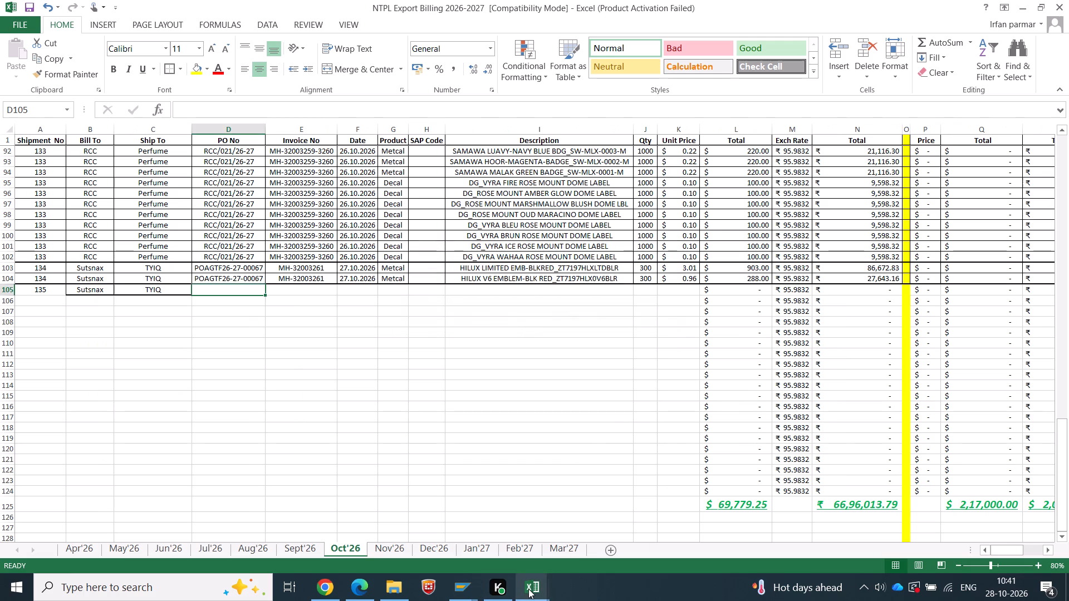
Switch to the Book1 workbook with the RFQ quoted prices and close it without saving the changes.
left_click(528, 589)
left_click(492, 535)
left_click(339, 441)
scroll(310, 397, "up", 7)
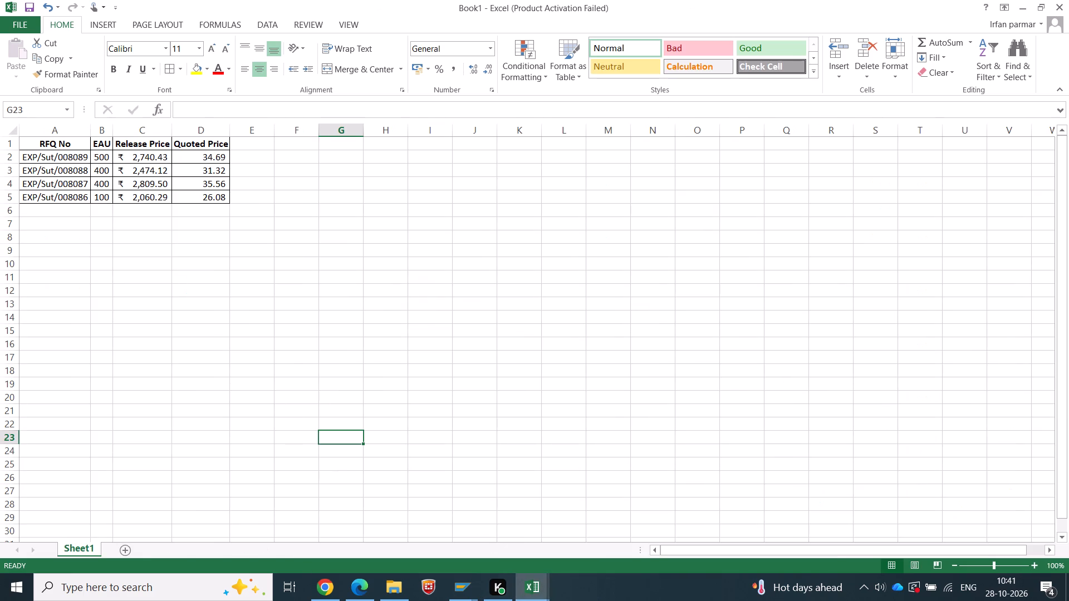
left_click(1063, 11)
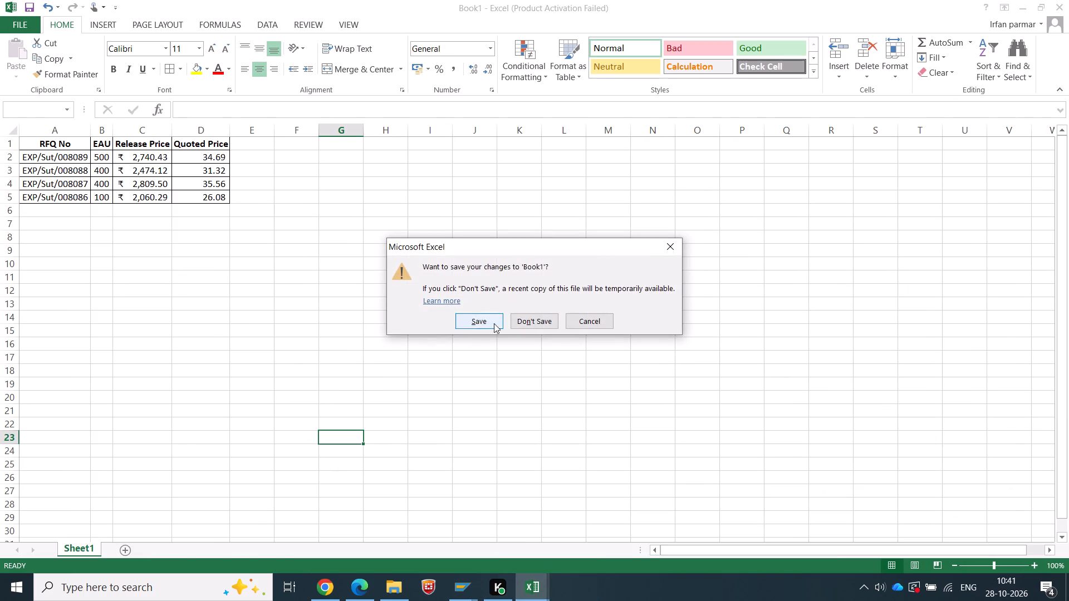
left_click(522, 322)
Switch to the NTPL Exp Open Order workbook and close it.
left_click(465, 597)
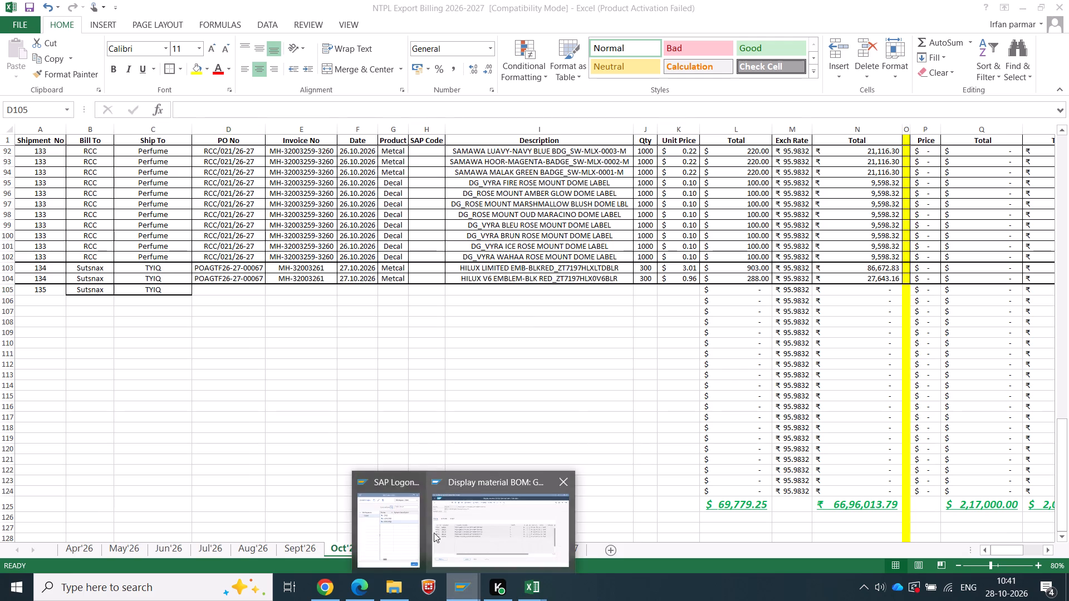
left_click(534, 590)
left_click(444, 542)
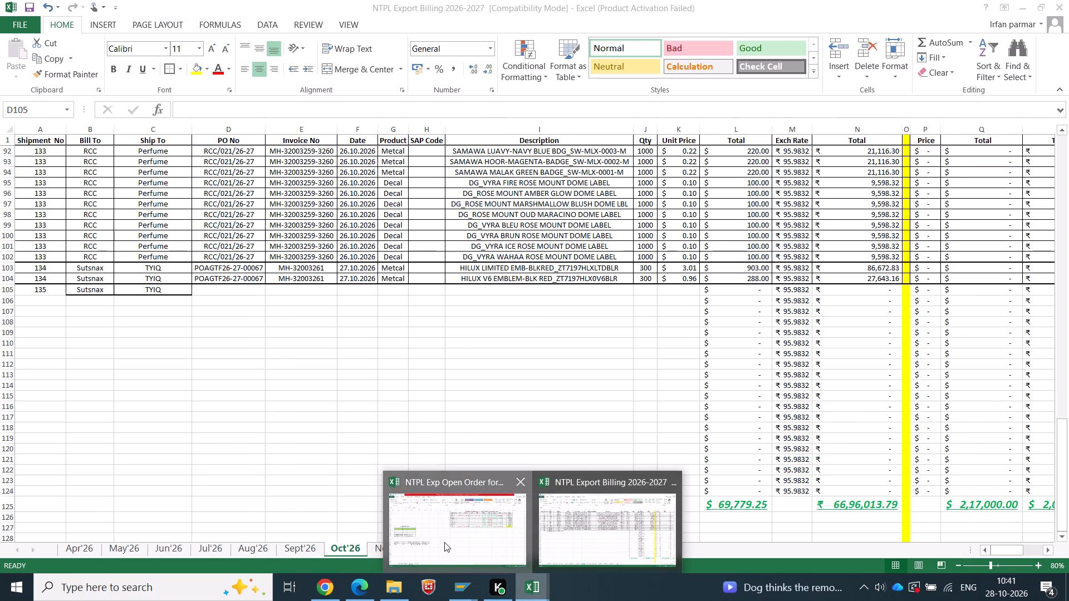
left_click(87, 551)
left_click(1057, 1)
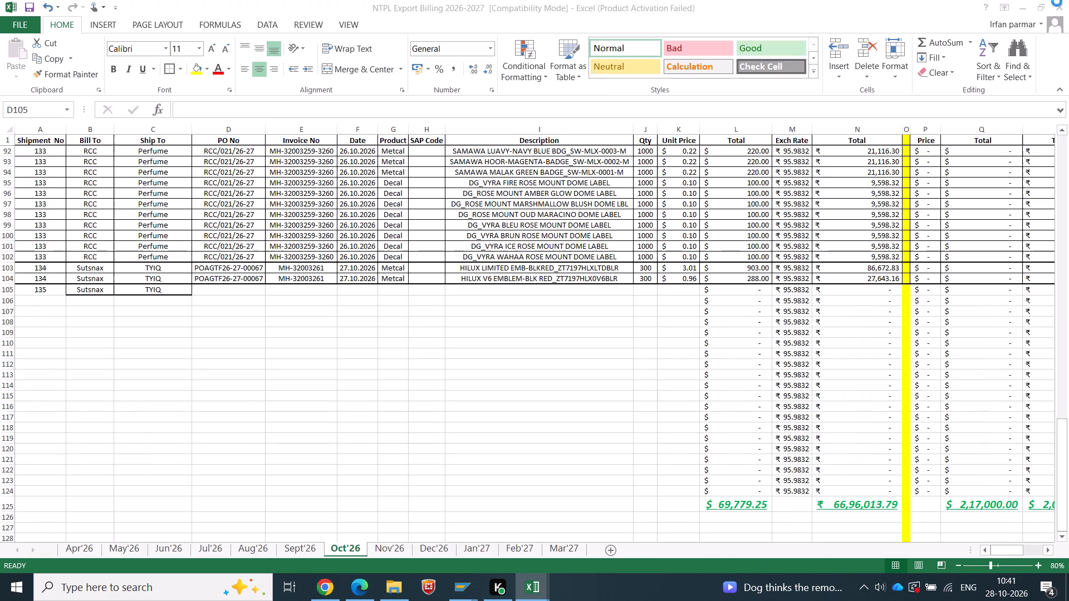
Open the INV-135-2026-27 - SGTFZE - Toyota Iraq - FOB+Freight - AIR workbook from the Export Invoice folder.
left_click(355, 459)
left_click(410, 582)
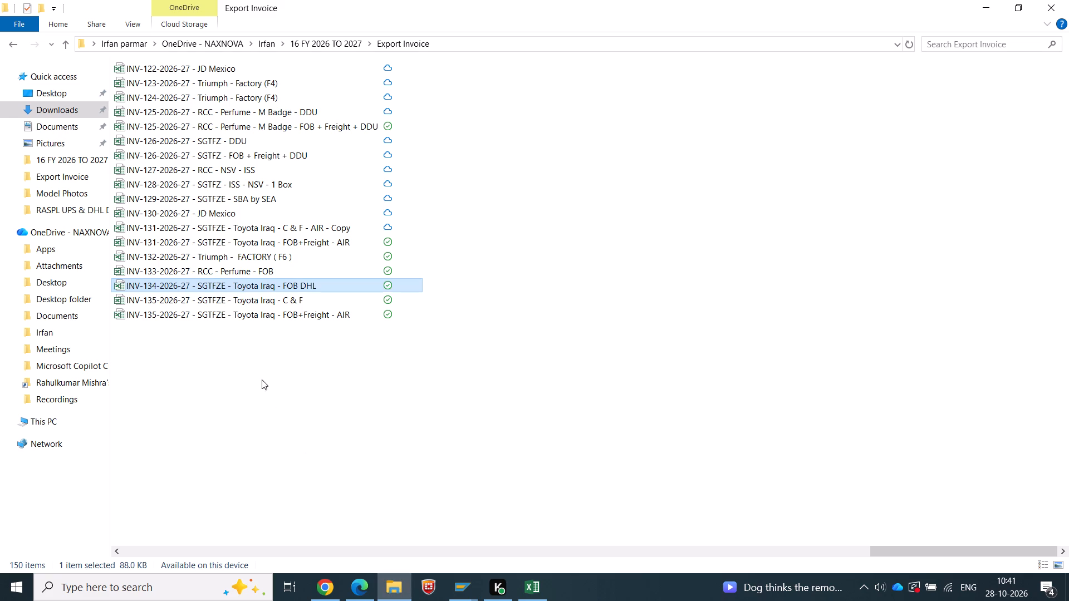
double_click(262, 314)
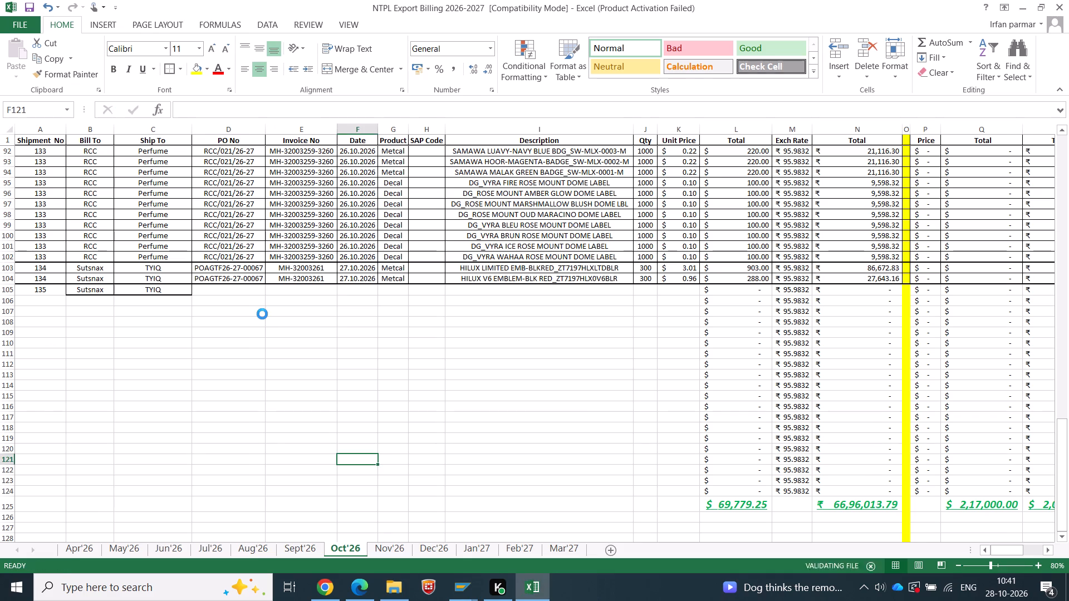
Copy the four PVC label PO numbers, B35:B38 of the Iraq - Inv sheet, as values into billing cells D105:D108.
scroll(147, 287, "up", 6)
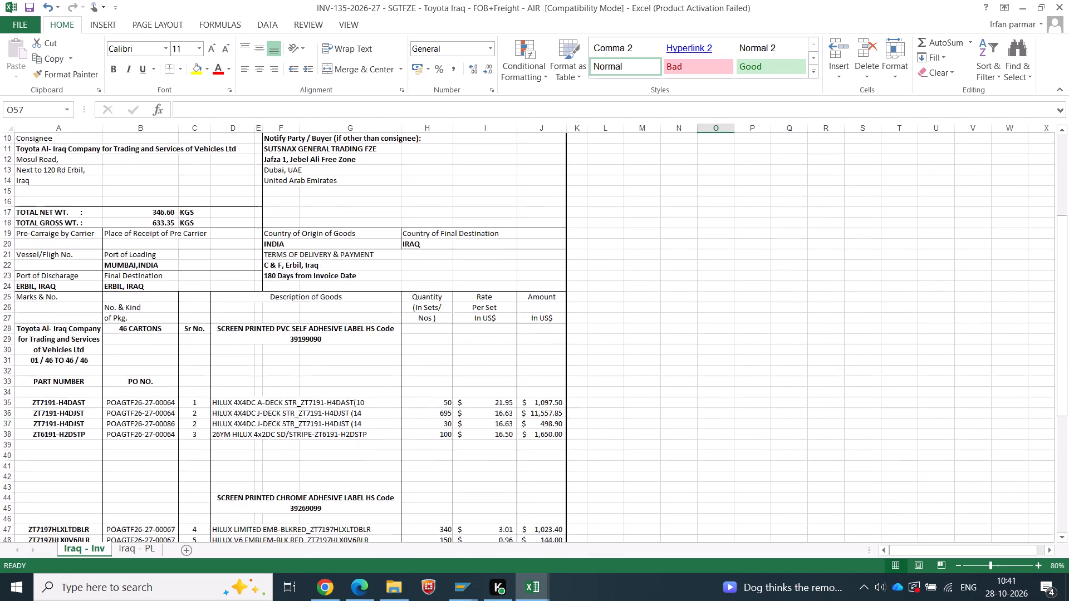
scroll(147, 287, "up", 10)
scroll(147, 287, "down", 7)
left_click_drag(116, 275, 111, 303)
key("ctrl+c")
key("alt+Tab")
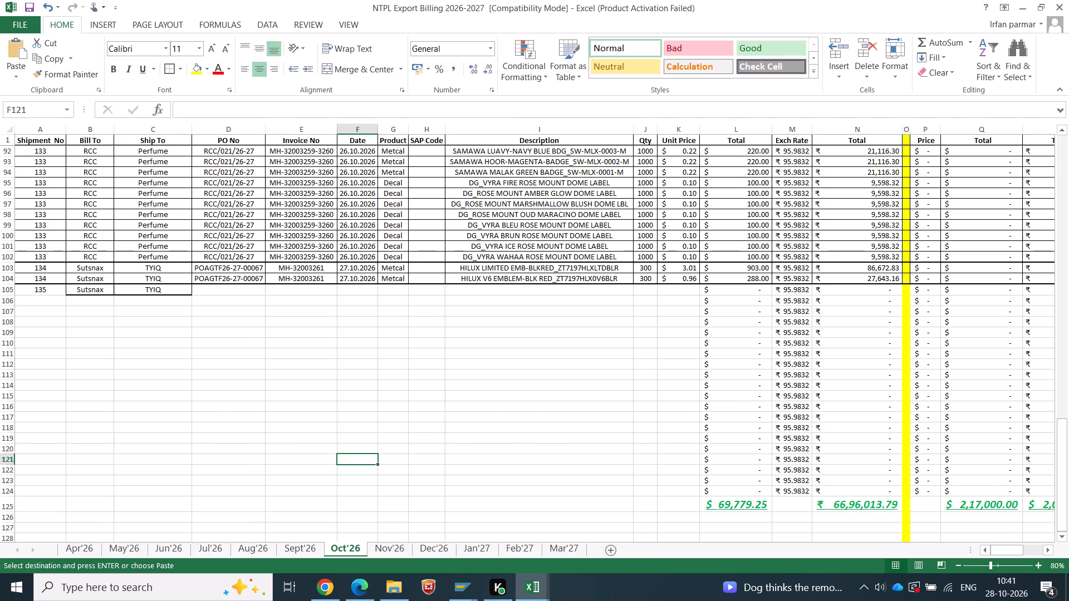
right_click(223, 290)
left_click(273, 344)
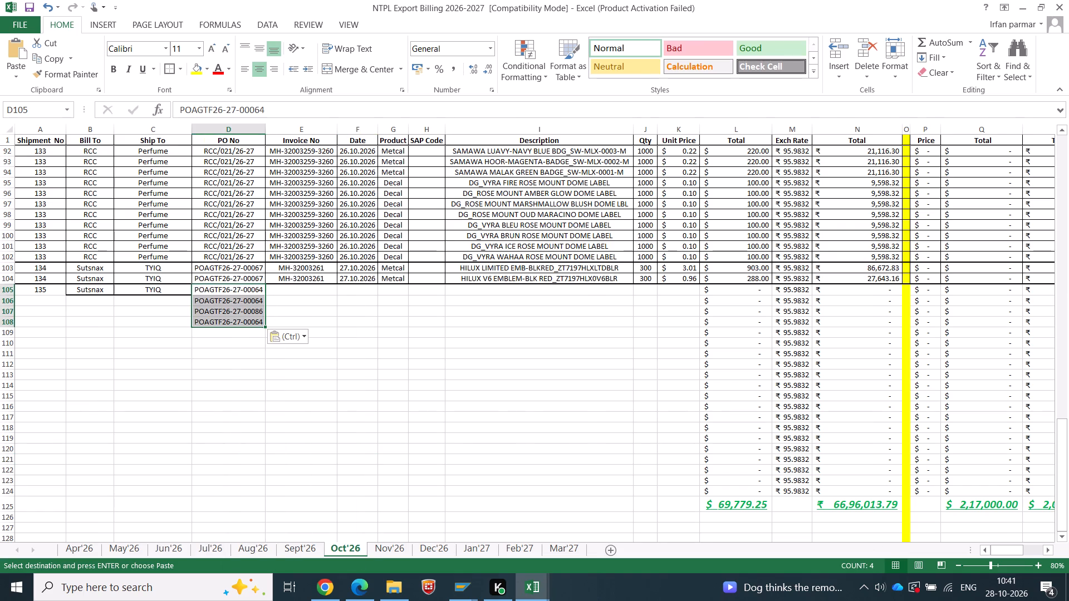
Copy the two chrome label PO numbers, B47:B48 of invoice 135, as values into billing cells D109:D110.
key("alt+Tab")
left_click_drag(138, 399, 136, 414)
key("ctrl+c")
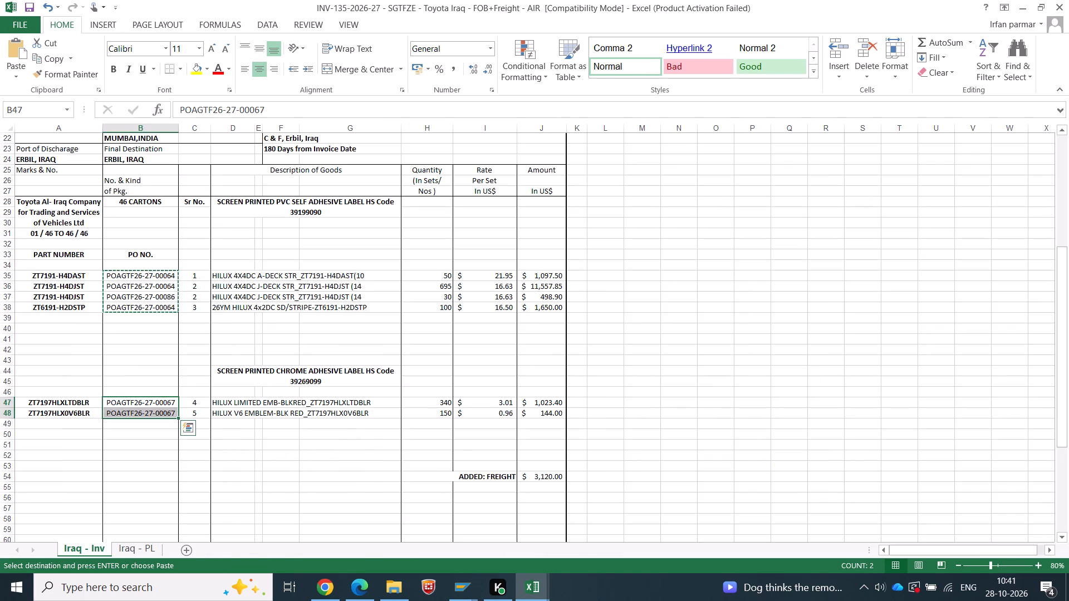
key("alt+Tab")
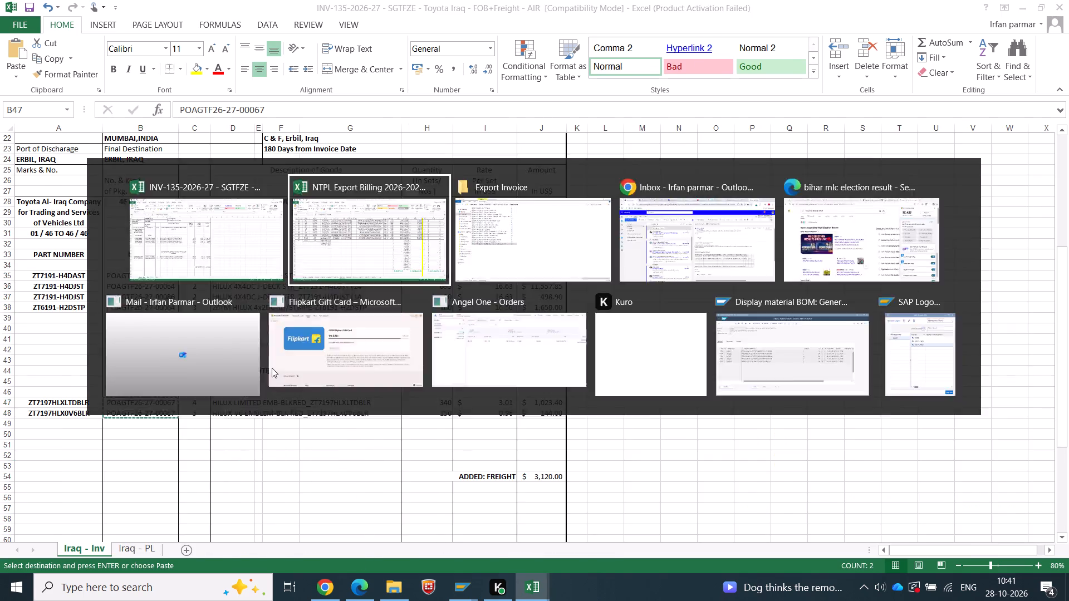
right_click(213, 336)
left_click(262, 119)
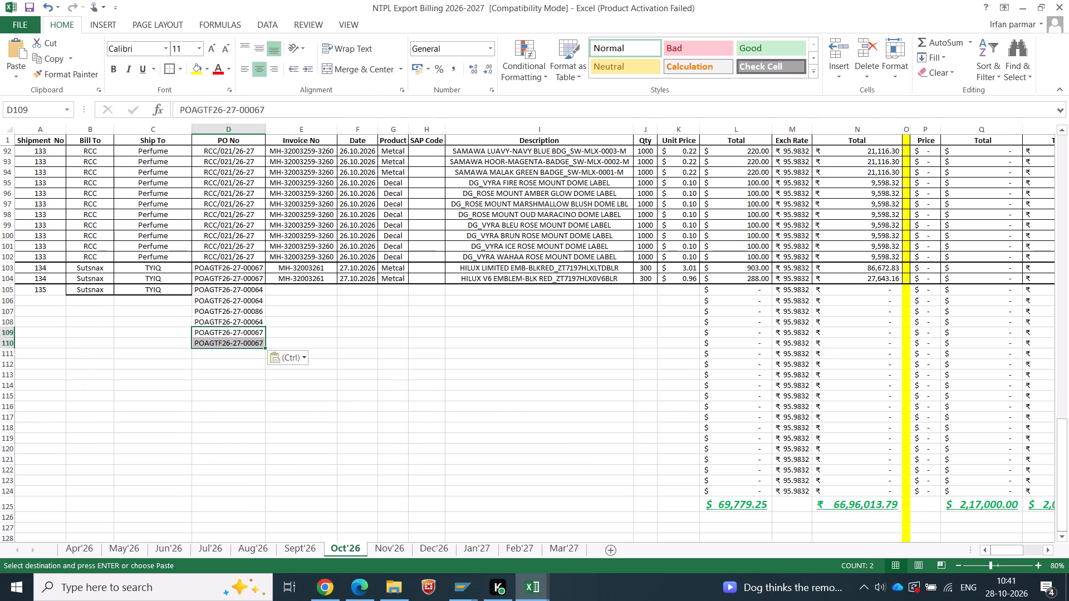
Fill shipment number 135, bill-to Sutsnax and ship-to TYIQ down from row 105 through row 111.
left_click_drag(45, 290, 143, 357)
key("ctrl+d")
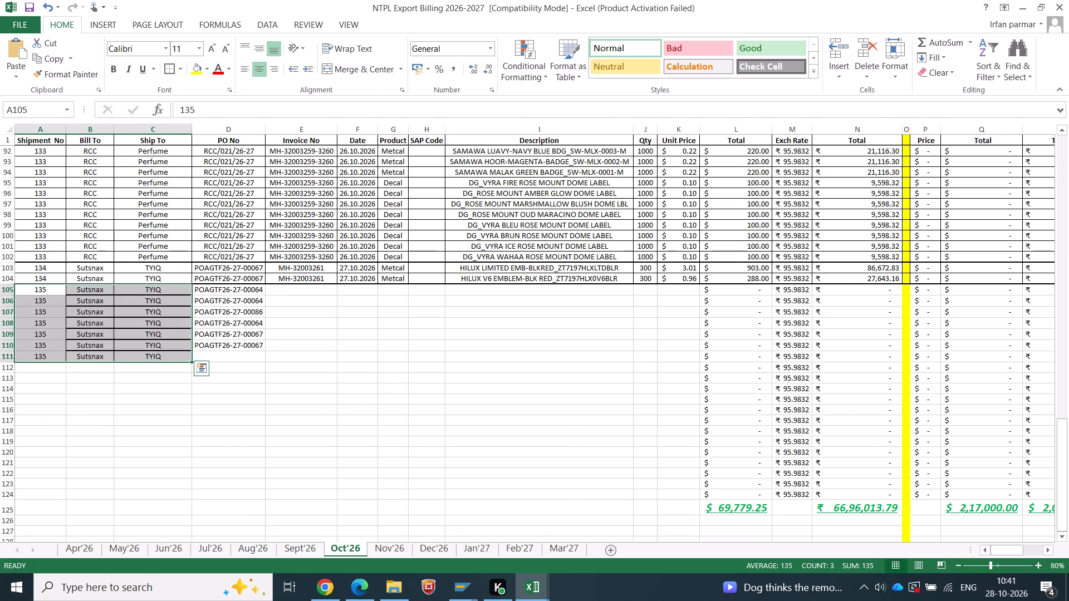
Copy the four PVC label descriptions, D35:D38 of invoice 135, as values into billing cells I105:I108.
key("alt+Tab")
scroll(220, 245, "up", 5)
scroll(225, 274, "down", 3)
left_click_drag(226, 339, 224, 373)
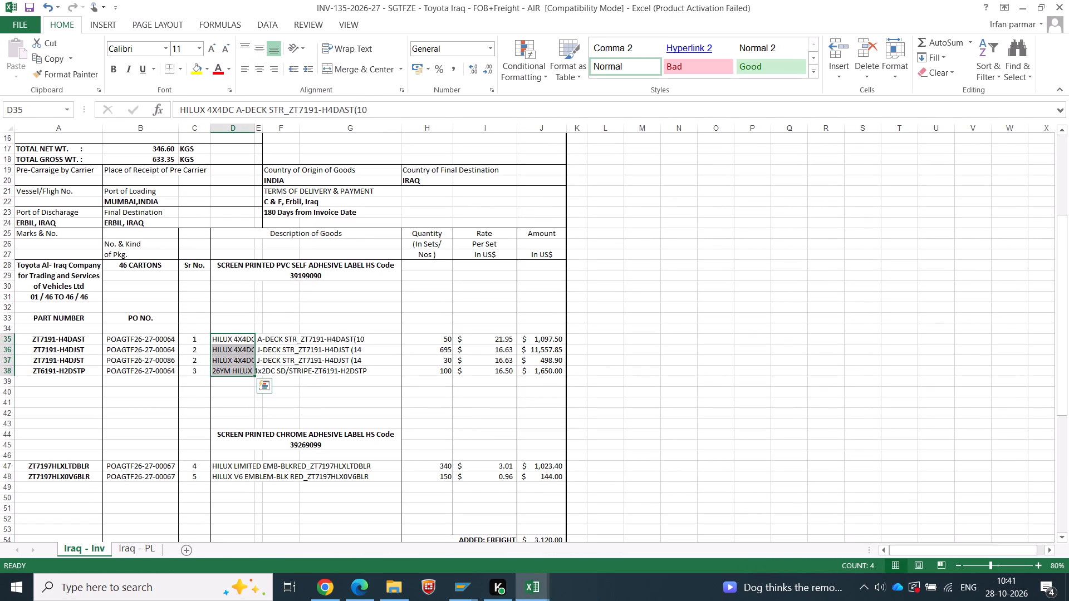
key("ctrl+c")
key("alt+Tab")
right_click(467, 293)
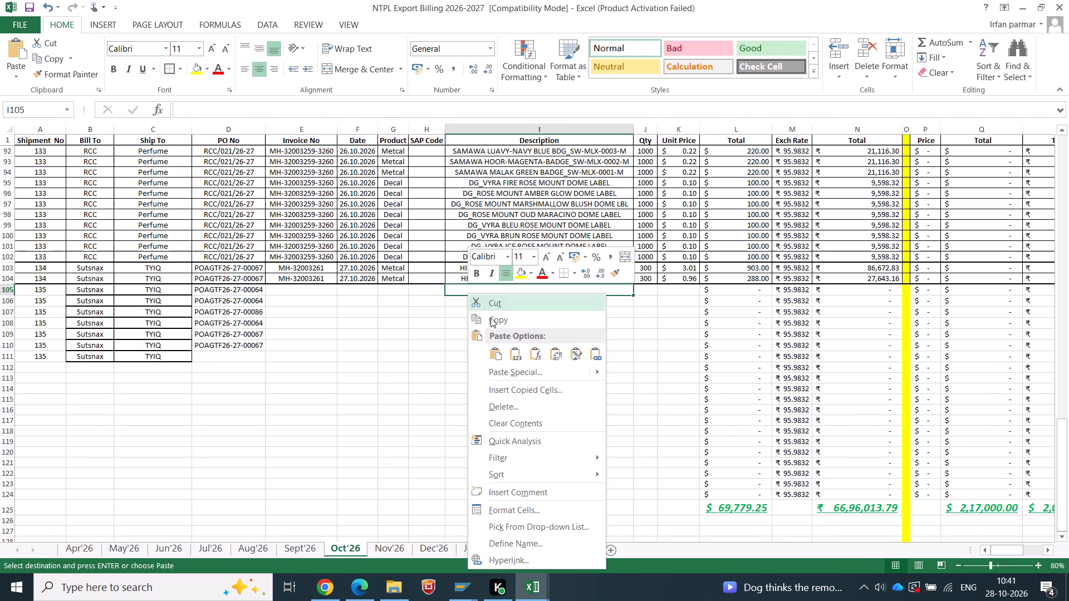
left_click(514, 353)
Copy the product type Decal from shipment 133 into cells G105:G108.
left_click(396, 242)
left_click(383, 247)
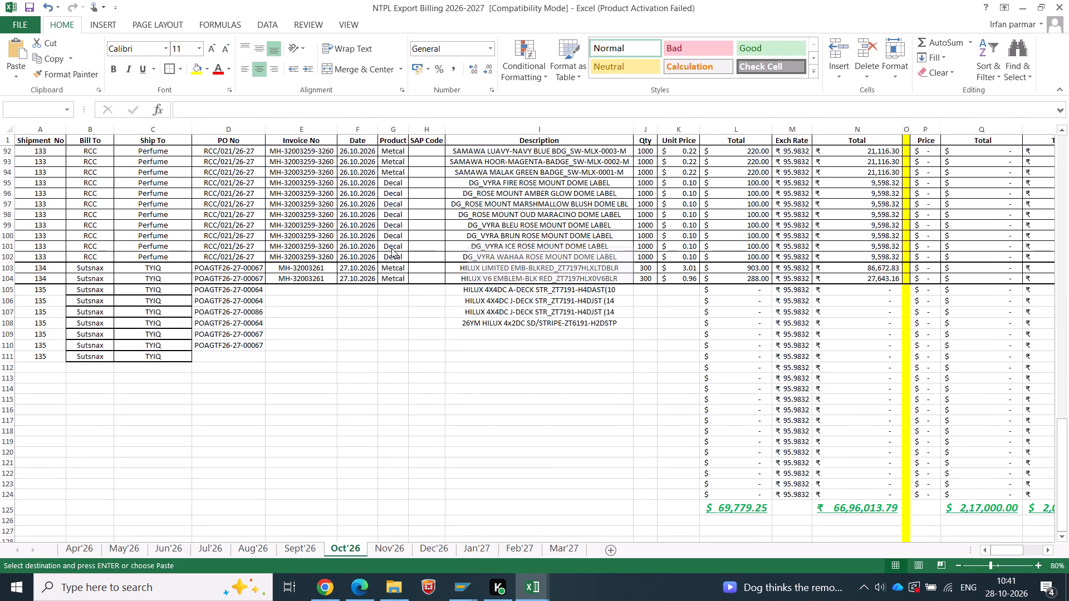
left_click(399, 250)
key("ctrl+c")
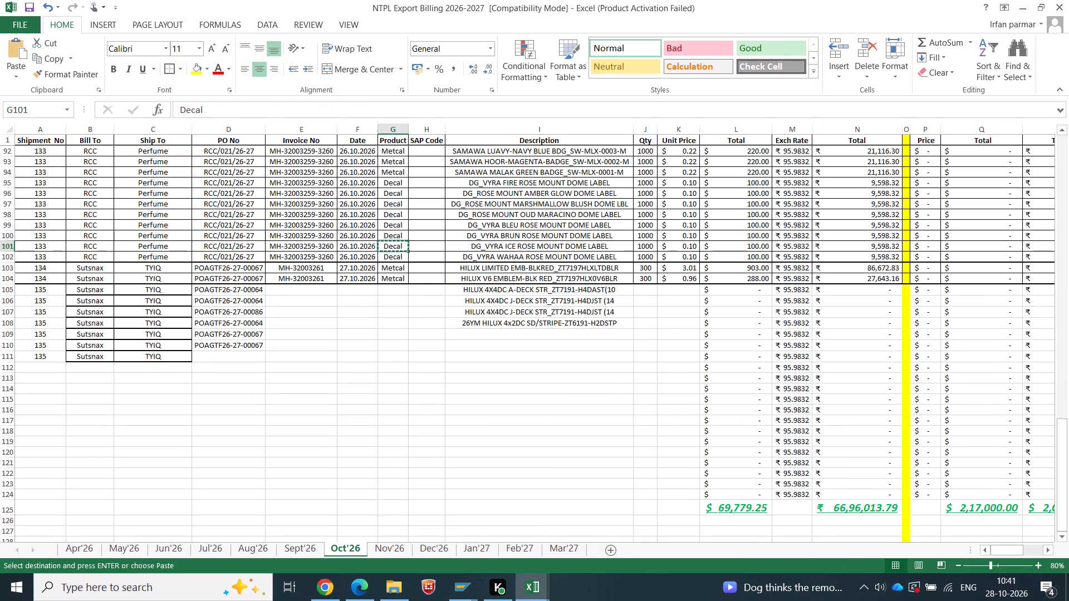
left_click_drag(395, 292, 388, 327)
key("Return")
left_click(399, 361)
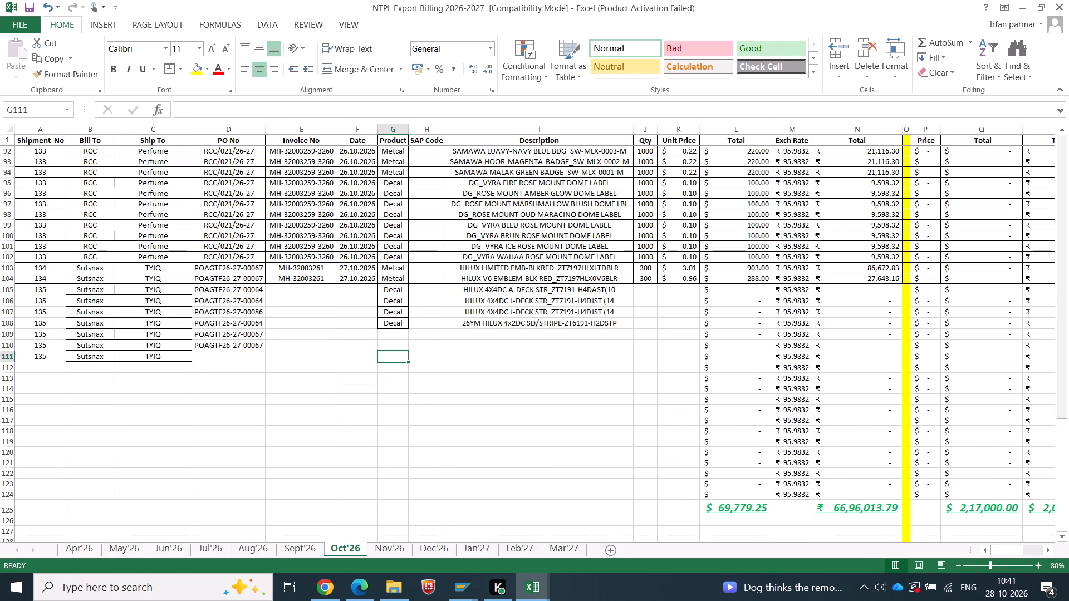
Copy the two chrome label descriptions, D47:D48 of invoice 135, as values into billing cells I109:I110.
key("alt+Tab")
left_click_drag(224, 469, 224, 478)
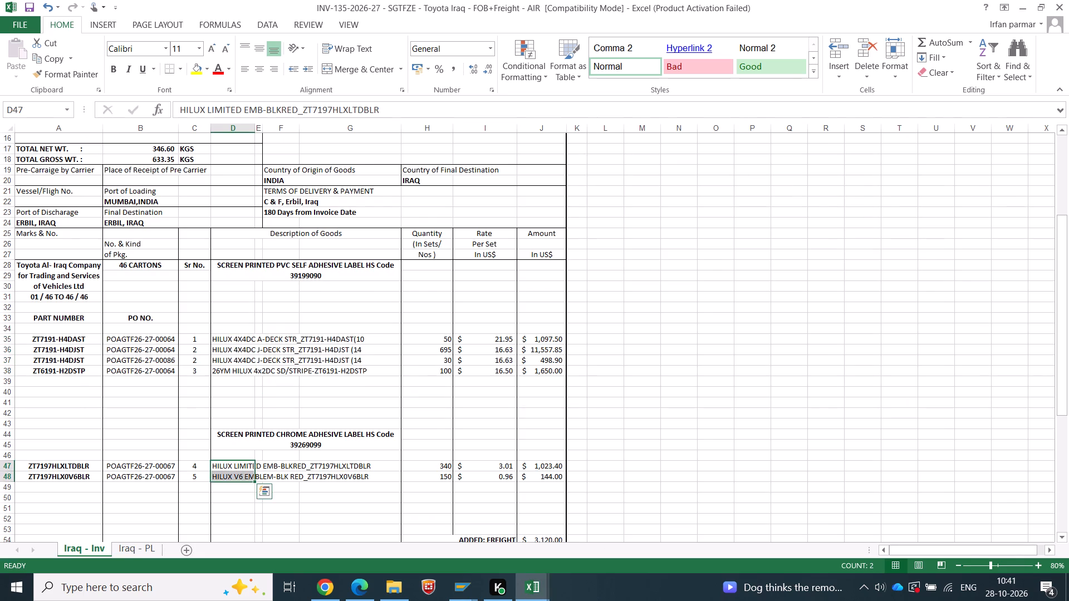
key("ctrl+c")
key("alt+Tab")
right_click(473, 334)
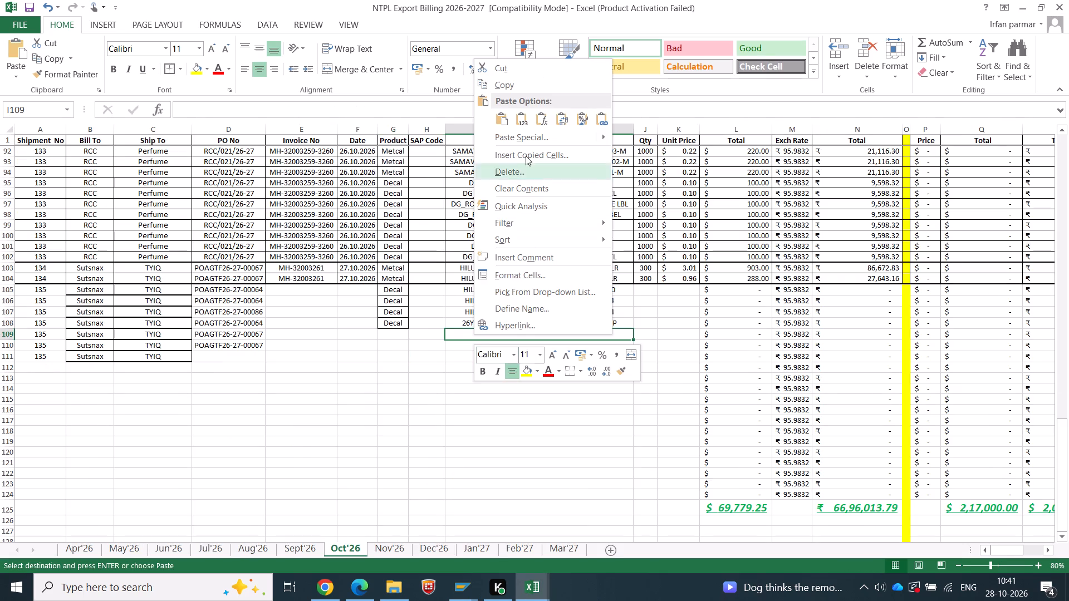
left_click(527, 115)
Copy the product type Metcal from G93:G94 into cells G109:G110.
left_click_drag(399, 161, 398, 171)
key("ctrl+c")
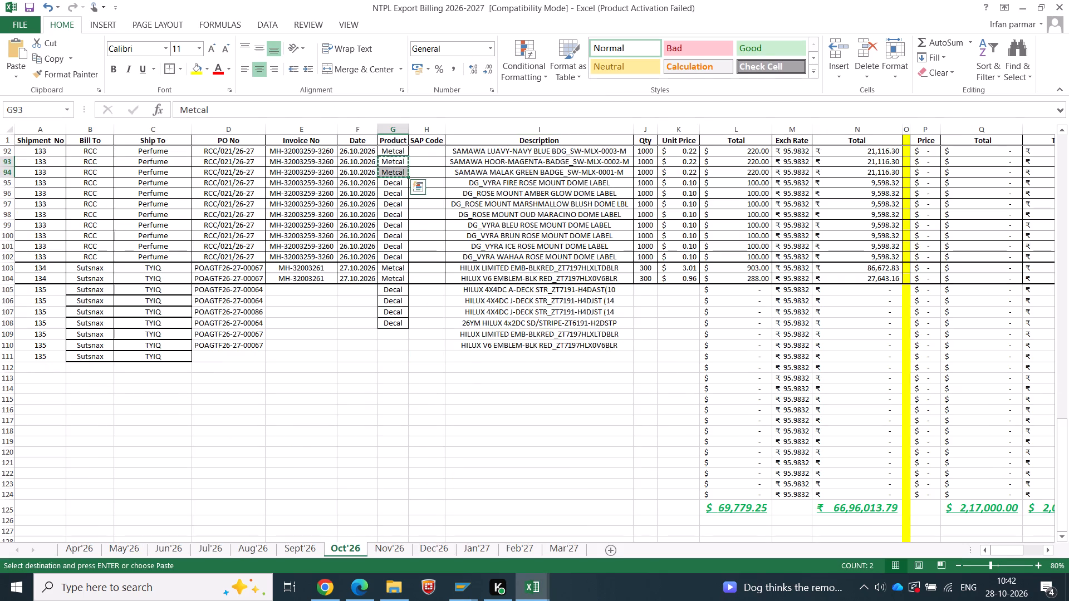
left_click(388, 334)
key("Return")
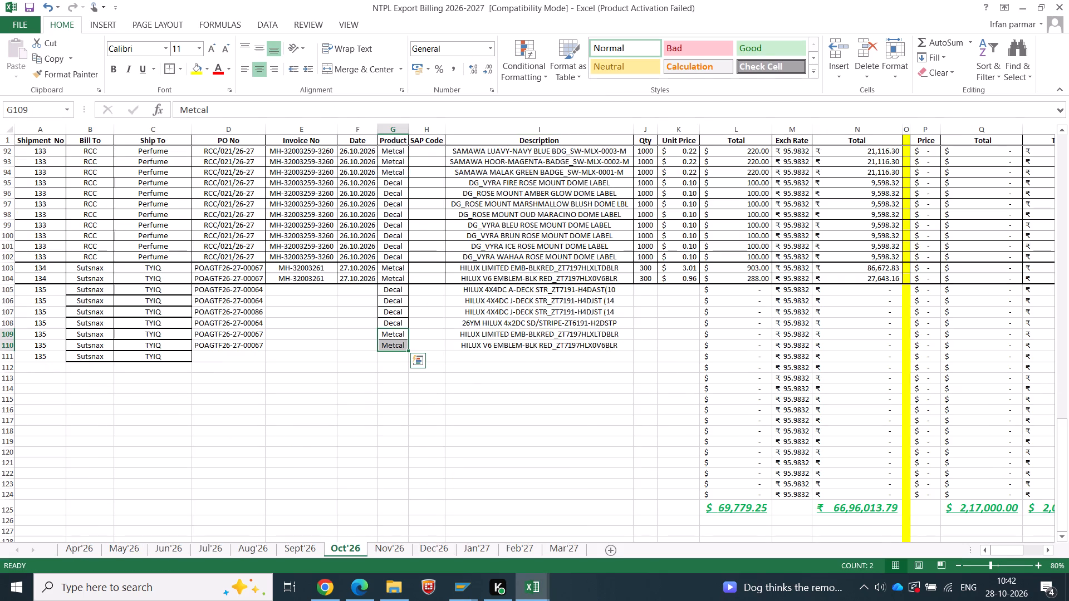
Copy the four PVC label quantities and rates, H35:I38 of invoice 135, as values into billing cells J105:K108.
key("alt+Tab")
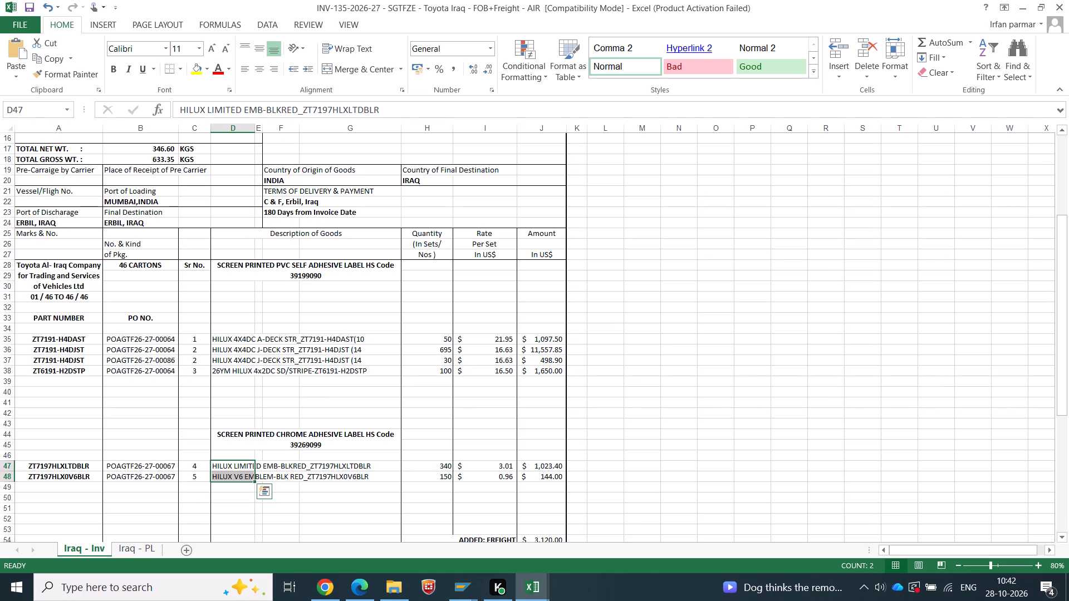
left_click_drag(440, 338, 481, 368)
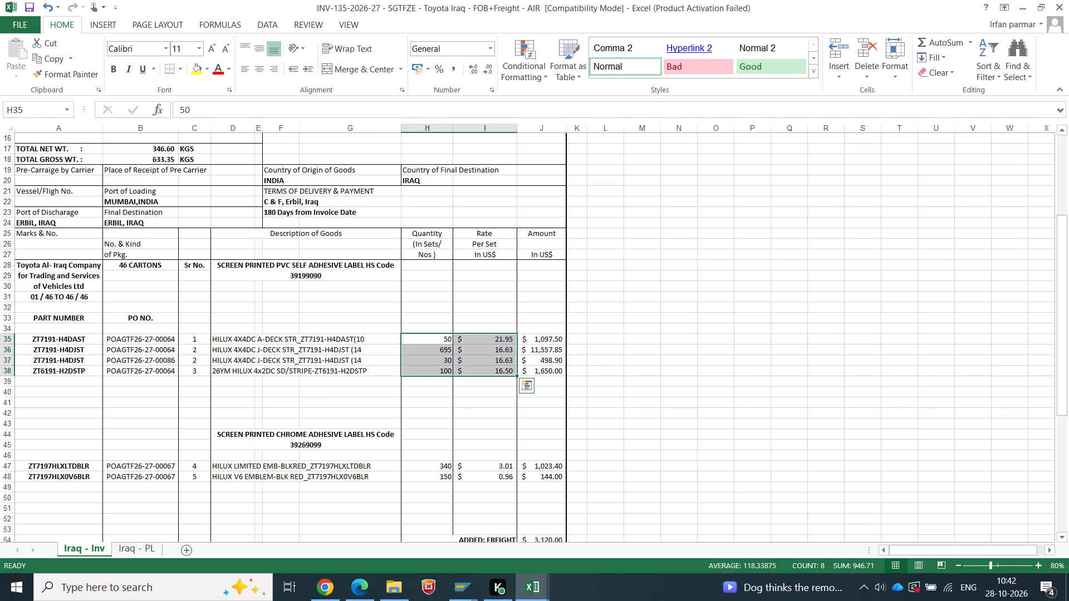
key("alt+Tab")
key("alt+Tab")
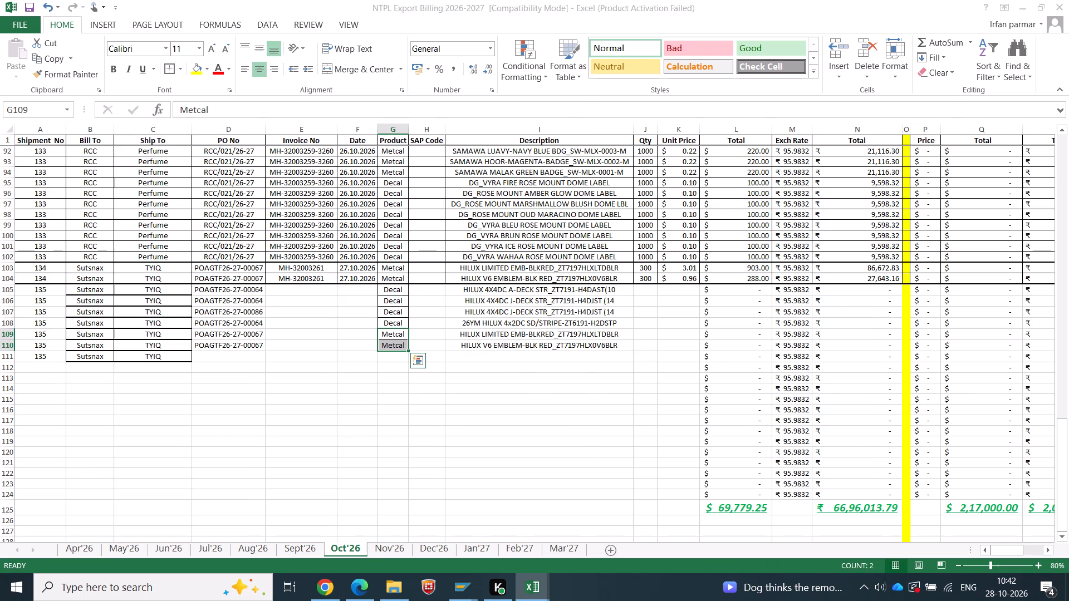
key("ctrl+c")
key("alt+Tab")
right_click(644, 289)
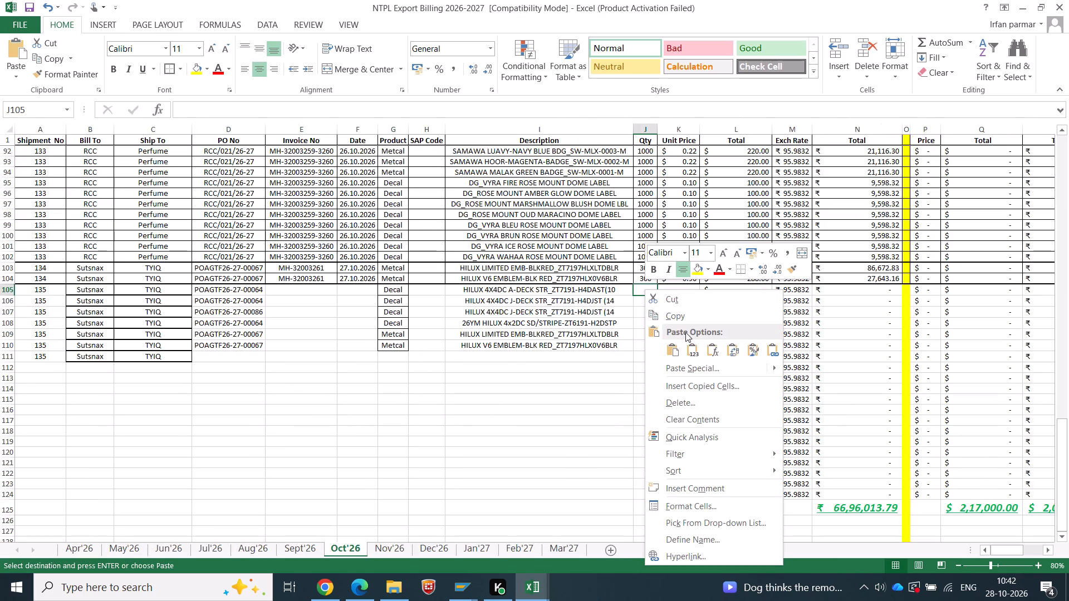
left_click(693, 349)
left_click(561, 391)
Copy the two chrome label quantities and rates, H47:I48 of invoice 135, as values into billing cells J109:K110.
key("alt+Tab")
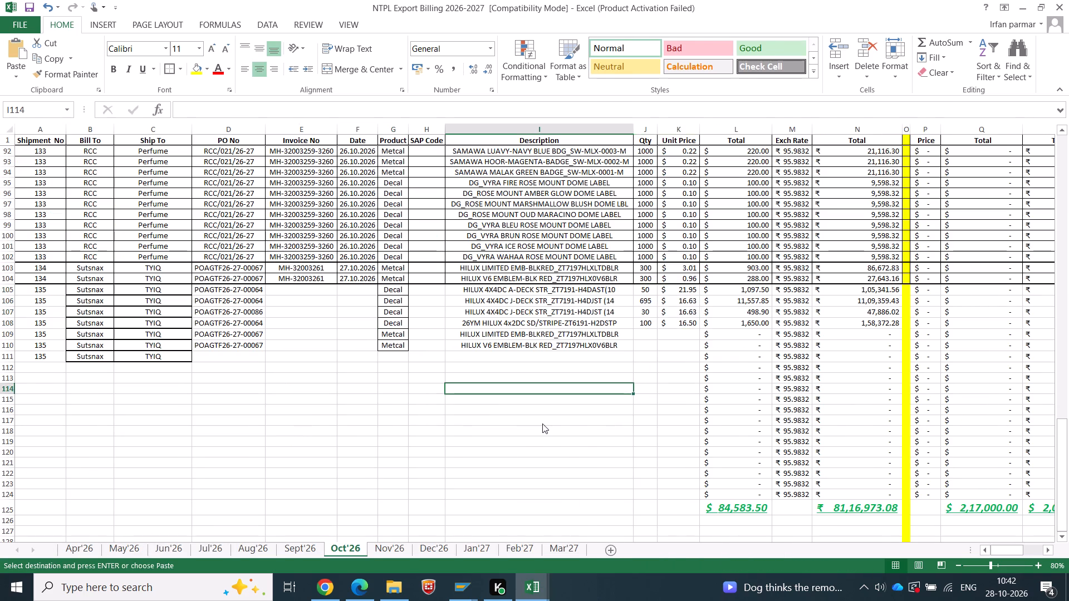
left_click_drag(444, 468, 479, 475)
key("ctrl+c")
key("alt+Tab")
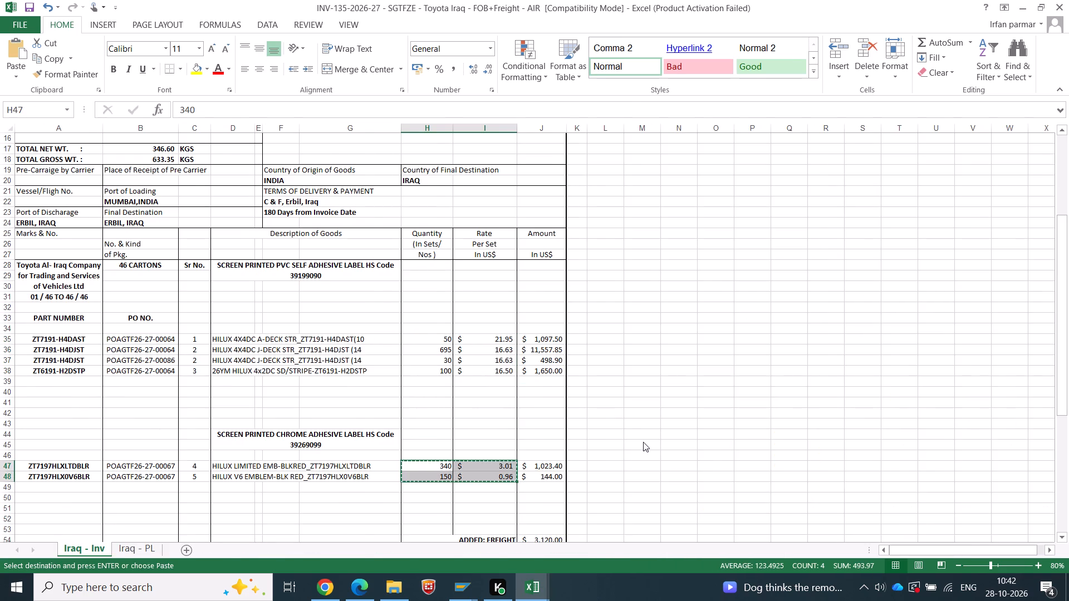
right_click(644, 333)
left_click(690, 117)
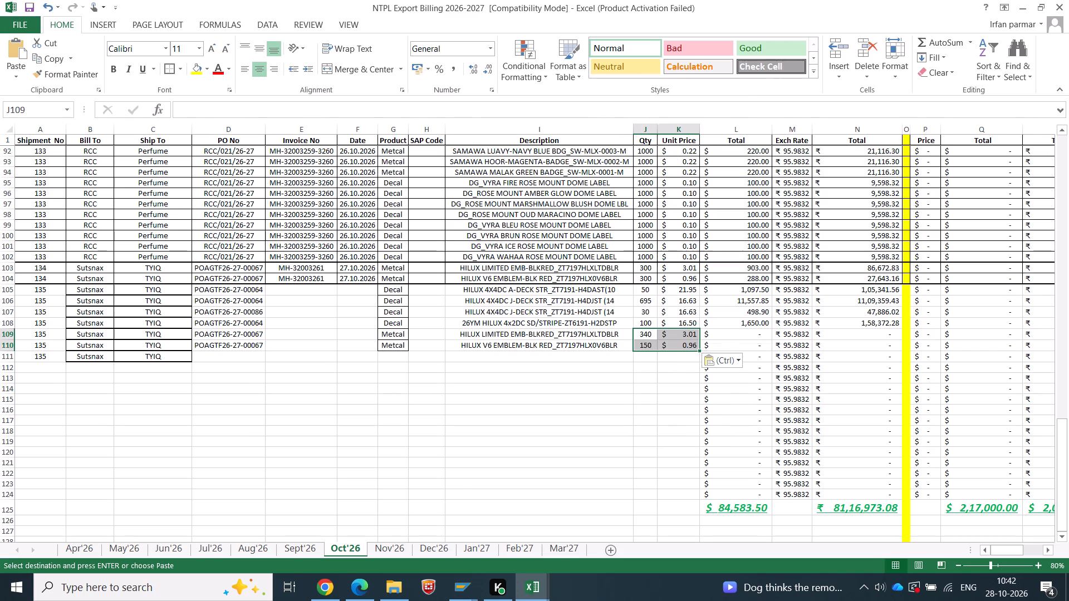
Add a Freight line for shipment 135, entering Freight as the description in I111 and quantity 1 in J111.
left_click(493, 362)
type("Freight")
key("Tab")
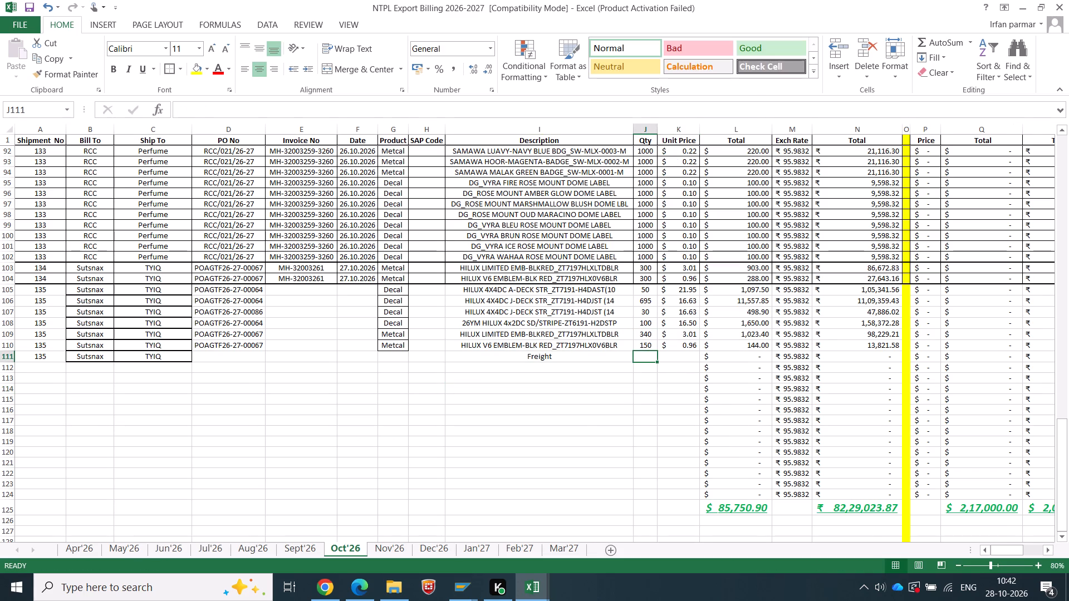
key("1")
key("Tab")
Copy the added freight amount, J54 of invoice 135, as a value into the unit price cell K111 of the billing sheet.
key("alt+Tab")
left_click(534, 471)
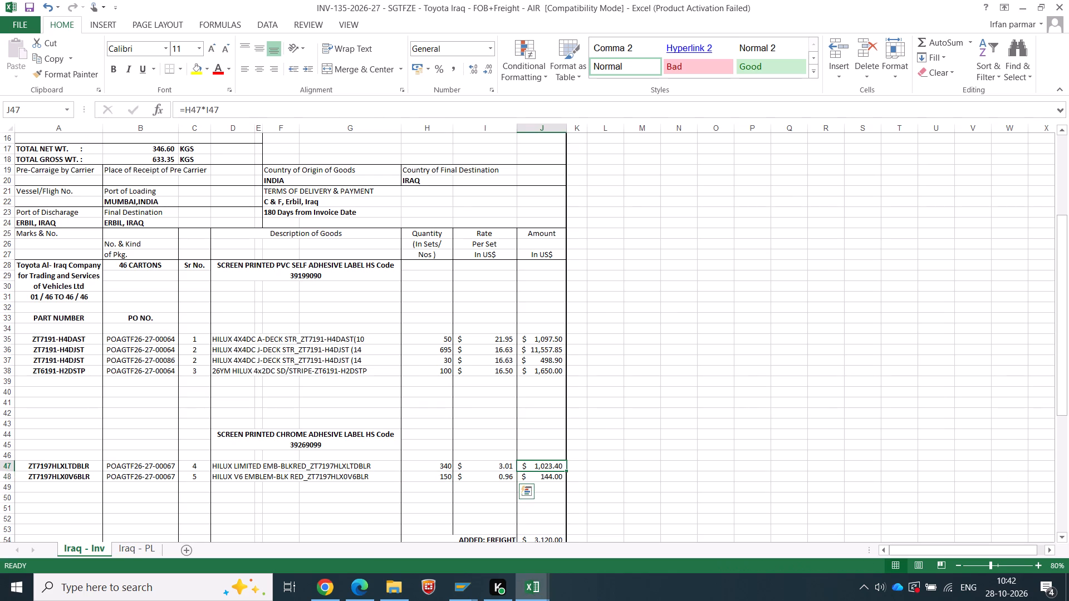
scroll(521, 481, "down", 4)
left_click(553, 414)
key("ctrl+c")
key("alt+Tab")
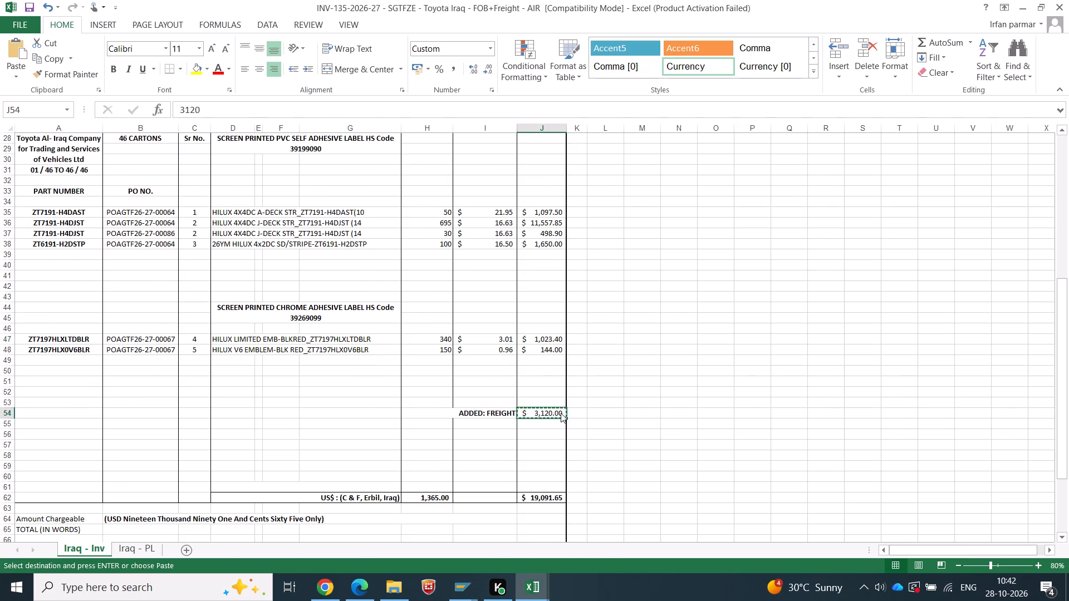
right_click(687, 355)
left_click(730, 142)
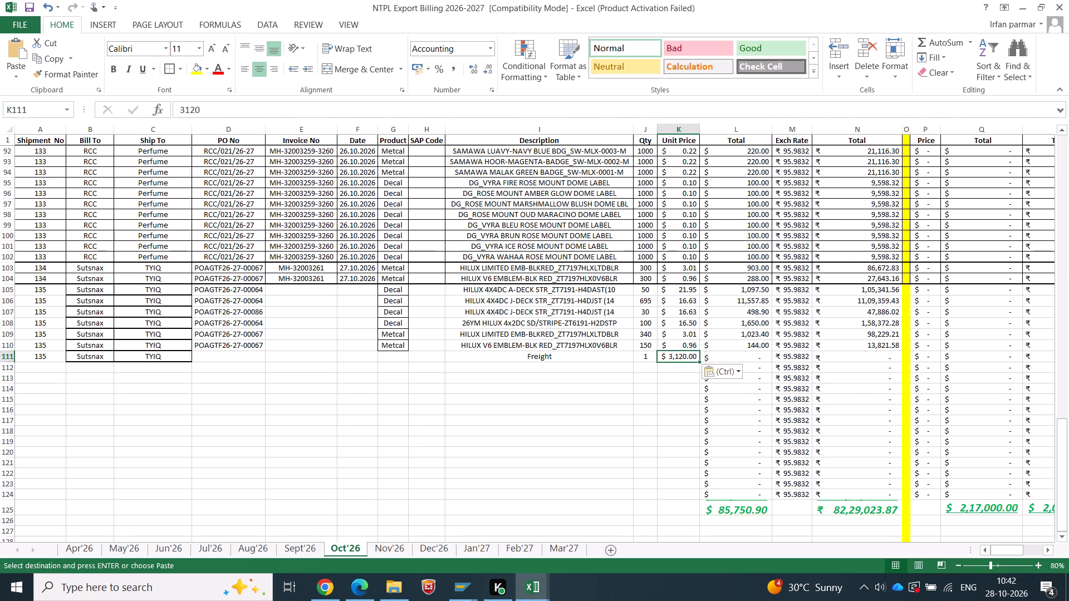
Check the sum of shipment 135's billing totals in N105:N111 and L105:L111 against the total on invoice 135.
left_click(485, 383)
left_click_drag(882, 288, 875, 353)
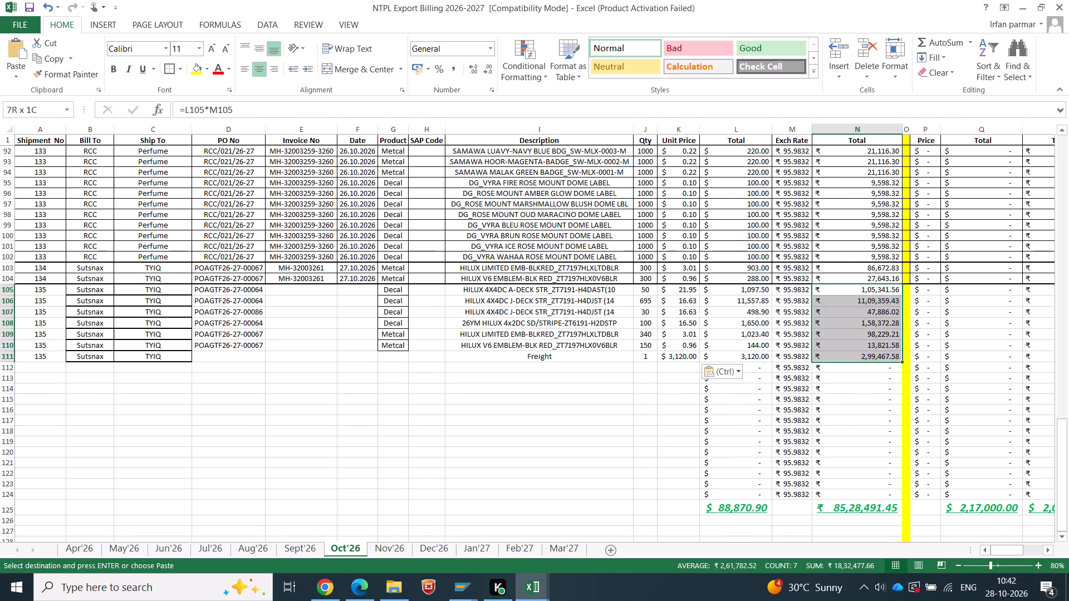
key("alt+Tab")
key("alt+Tab")
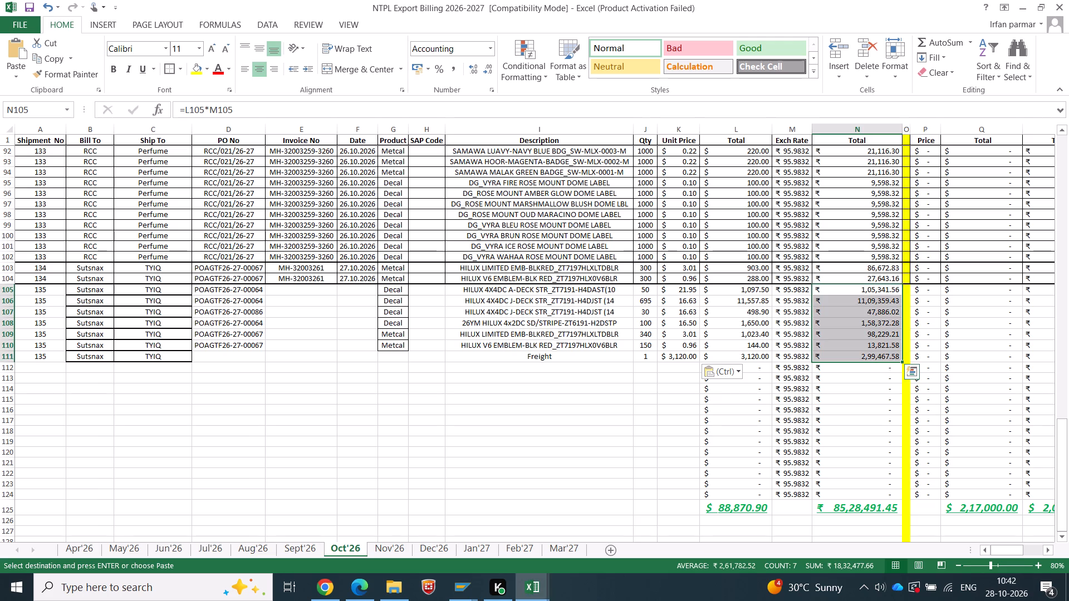
left_click_drag(752, 292, 754, 354)
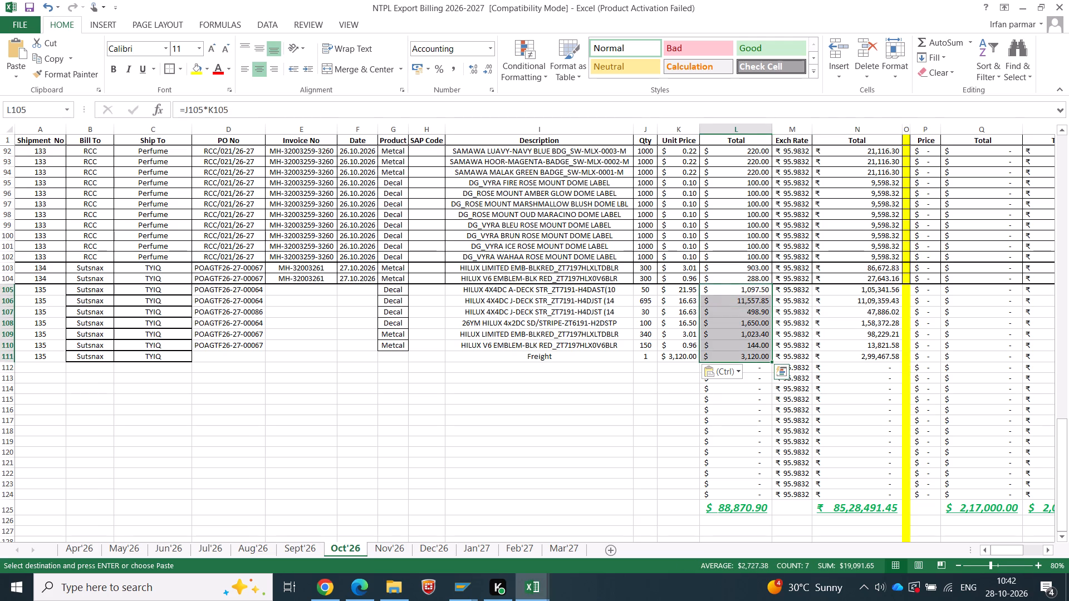
key("alt+Tab")
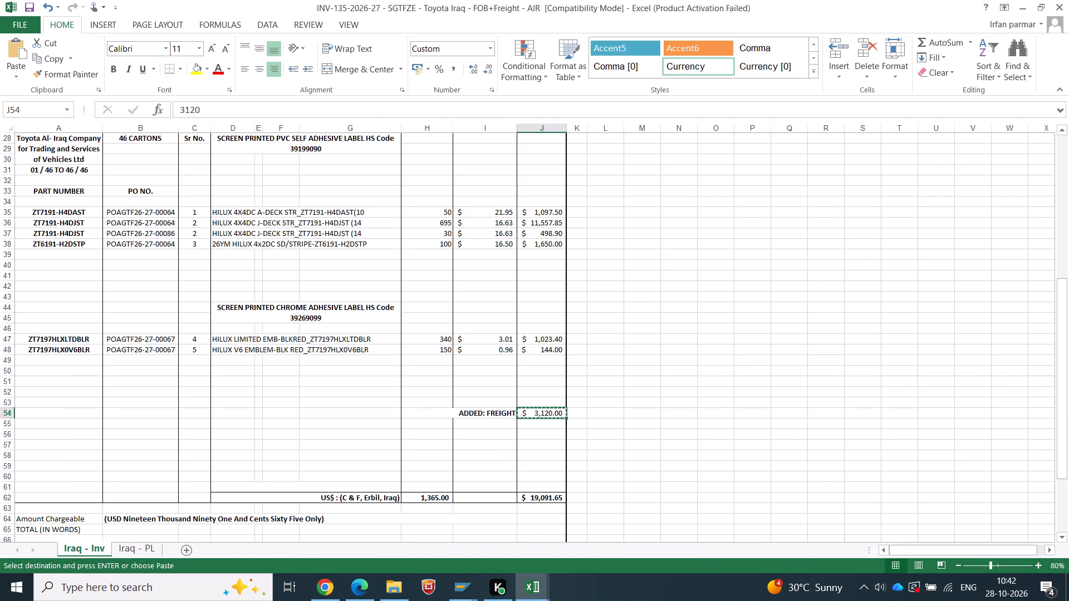
key("alt+Tab")
left_click(120, 446)
Apply all borders and a thick box border to the shipment 135 rows, A105:AL111, and save the billing workbook.
left_click(41, 289)
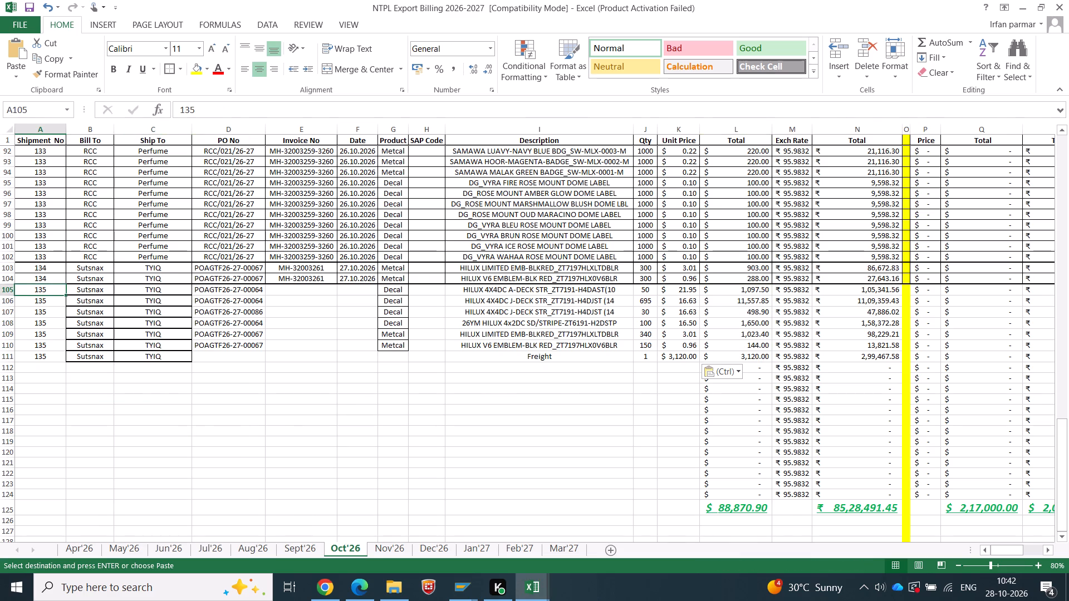
key("shift+Down")
key("shift+Down")
key("shift+Down")
key("shift+Down")
key("shift+Down")
key("shift+Down")
key("shift+Down")
key("shift+Right")
key("shift+Up")
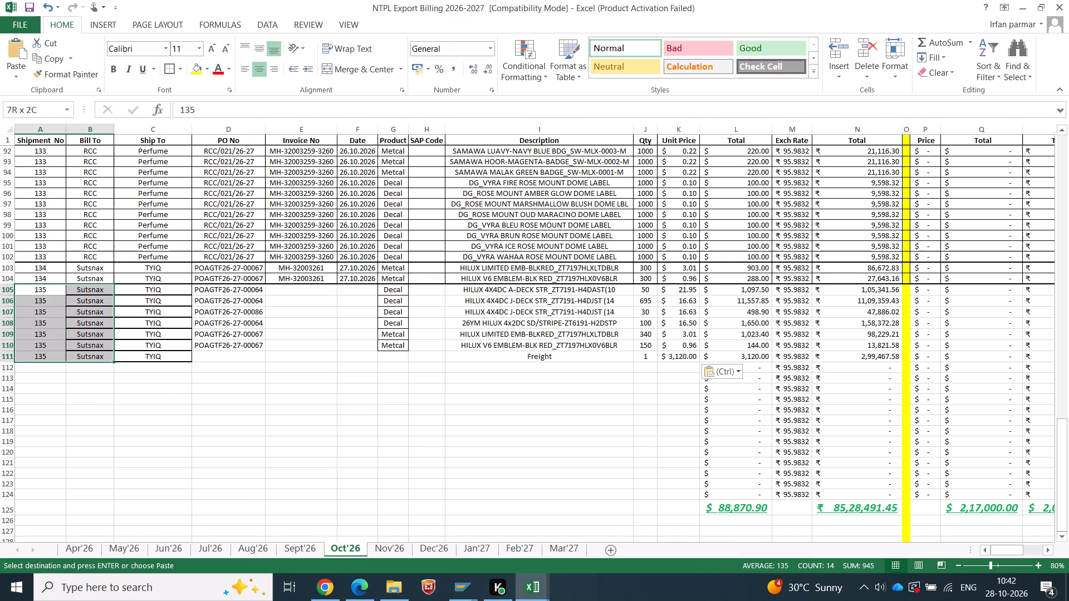
key("shift+Right")
key("shift+Right")
key("shift+Right")
key("shift+Right")
key("shift+Right")
key("shift+Right")
key("shift+Right")
key("shift+Right")
key("shift+Right")
key("shift+Right")
key("shift+Right")
key("shift+Right")
key("shift+Right")
key("shift+Right")
key("shift+Right")
key("shift+Right")
key("shift+Right")
key("shift+Right")
key("shift+Right")
key("shift+Right")
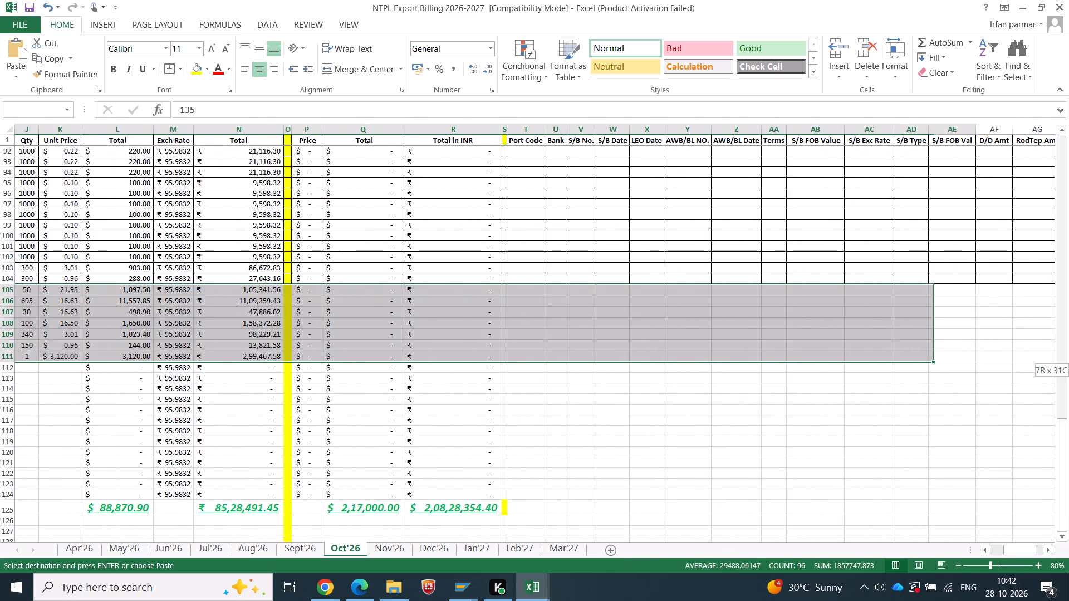
key("shift+Right")
key("shift+Right")
key("shift+Right")
key("shift+Left")
key("shift+Left")
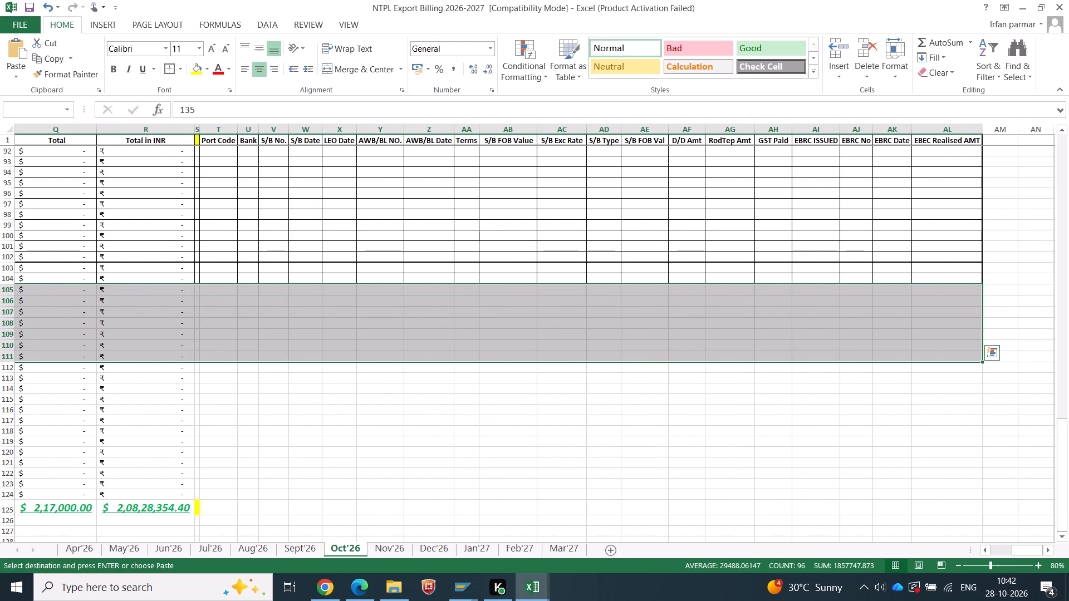
left_click(184, 72)
left_click(182, 71)
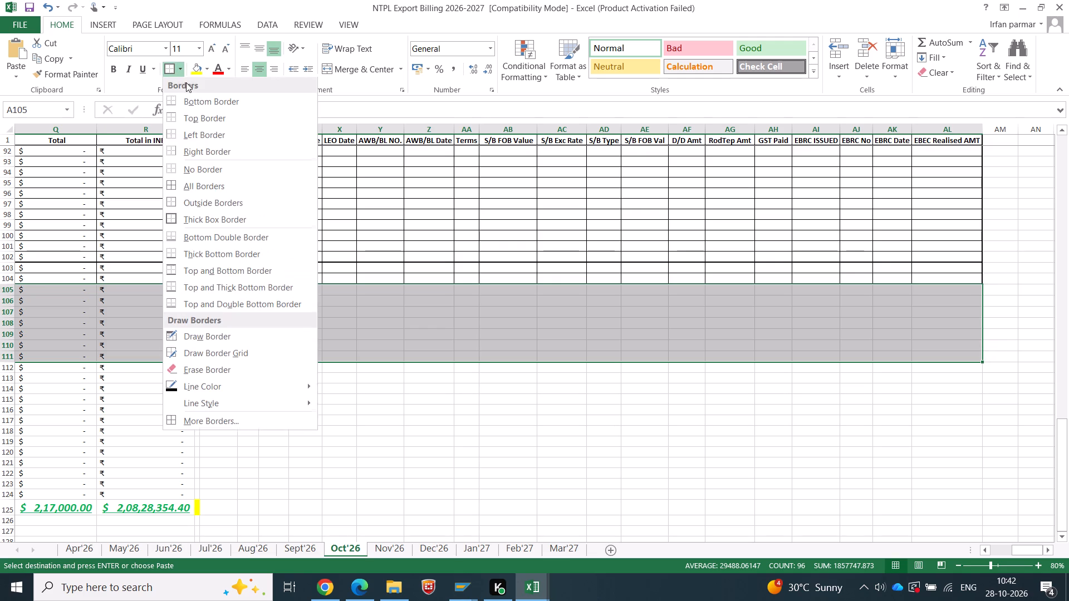
left_click(188, 185)
left_click(182, 72)
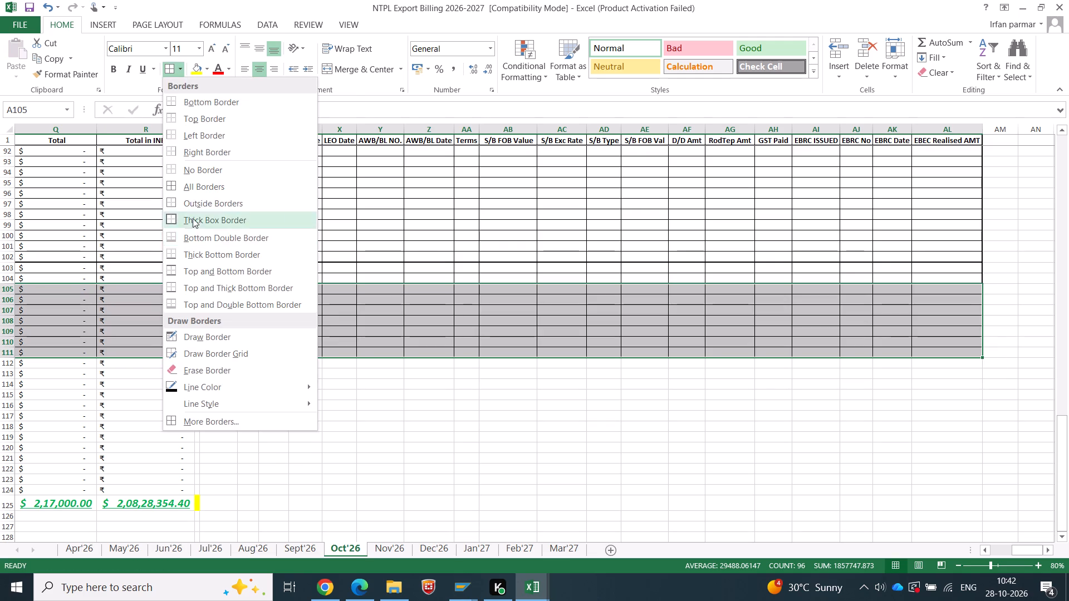
left_click(192, 216)
left_click(444, 320)
key("ctrl+s")
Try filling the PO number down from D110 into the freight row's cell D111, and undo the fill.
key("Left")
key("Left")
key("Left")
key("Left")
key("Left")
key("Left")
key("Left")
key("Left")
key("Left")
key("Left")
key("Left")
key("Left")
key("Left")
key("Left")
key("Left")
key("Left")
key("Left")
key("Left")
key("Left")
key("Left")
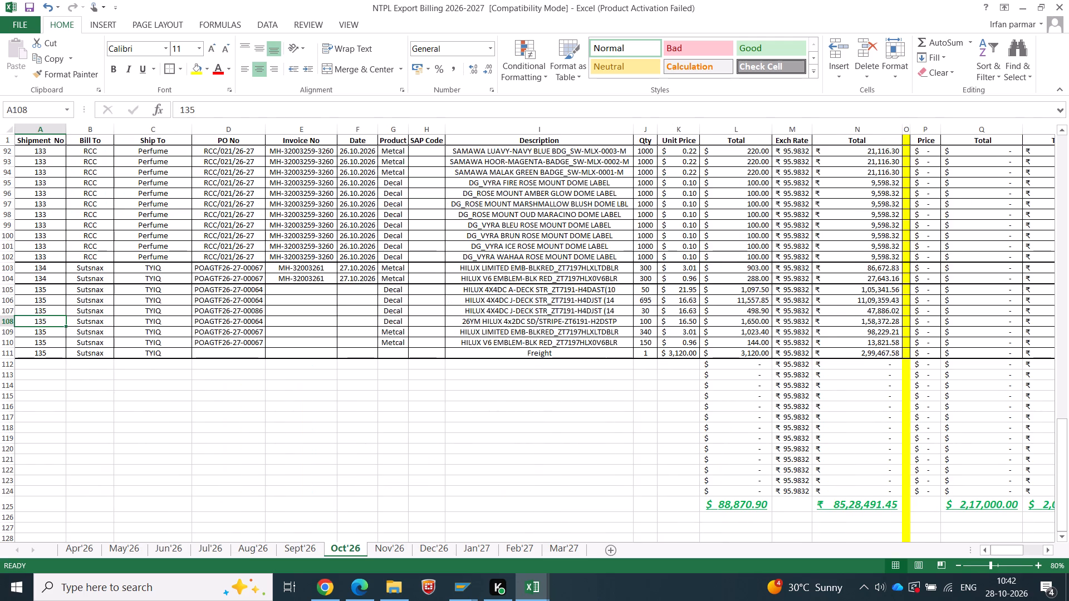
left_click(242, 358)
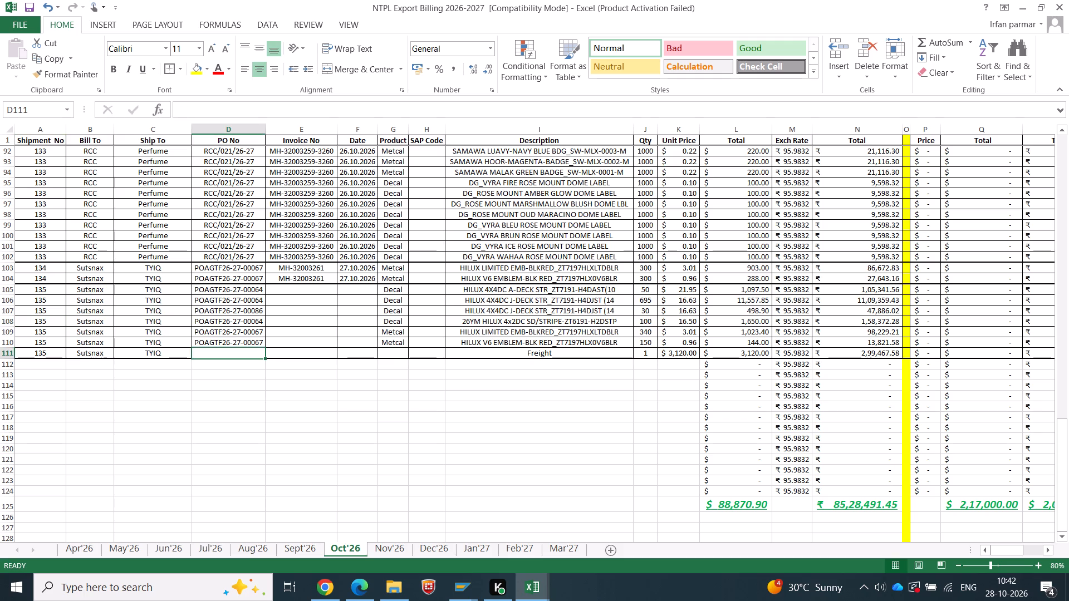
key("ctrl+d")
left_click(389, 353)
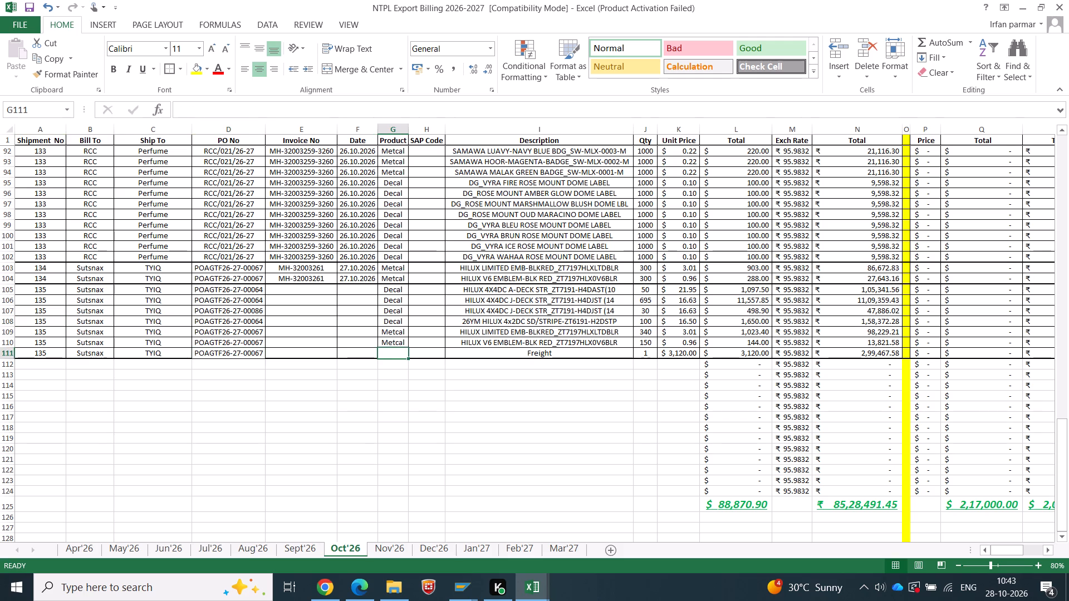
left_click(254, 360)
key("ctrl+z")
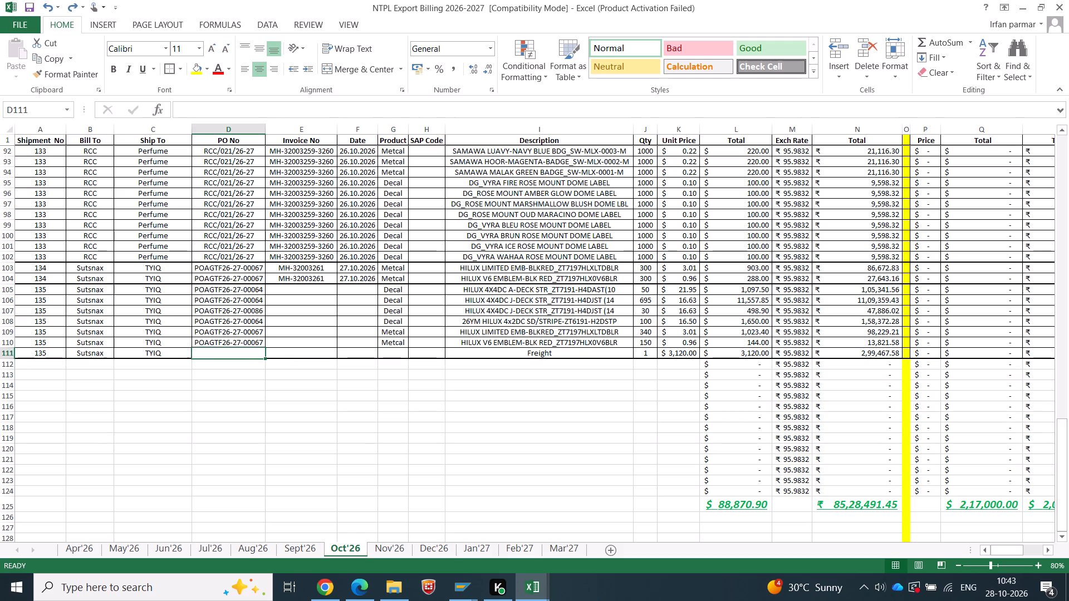
Copy the PO number from D109 as a value into D111 of the freight row.
left_click(239, 337)
key("ctrl+c")
right_click(229, 353)
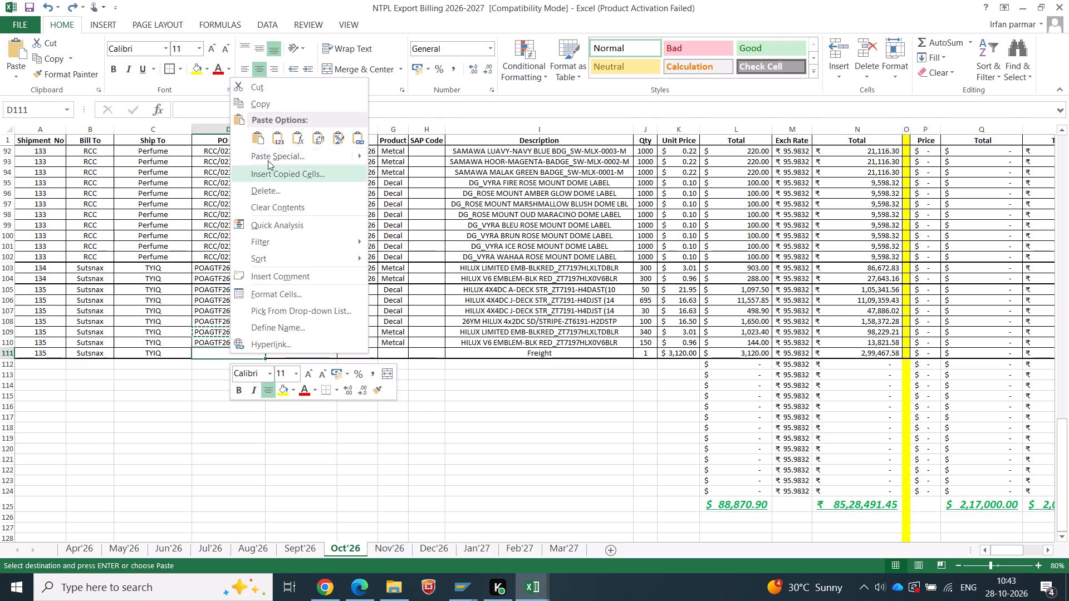
left_click(273, 139)
Enter Freight as the product type in G111 and save the billing workbook.
left_click(381, 346)
left_click(388, 349)
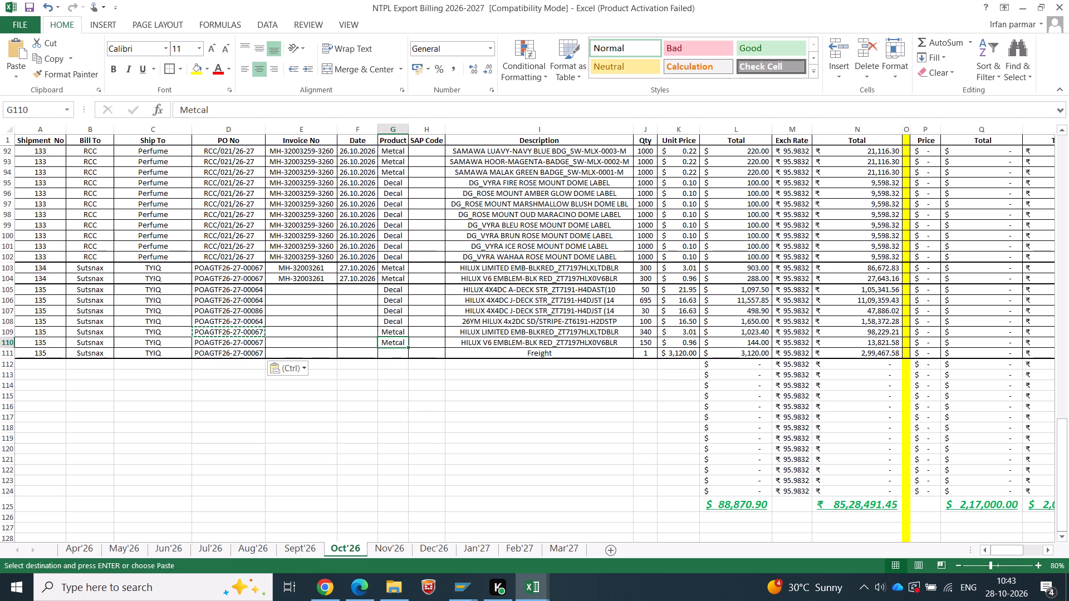
left_click(394, 355)
type("Freight")
key("Tab")
key("ctrl+s")
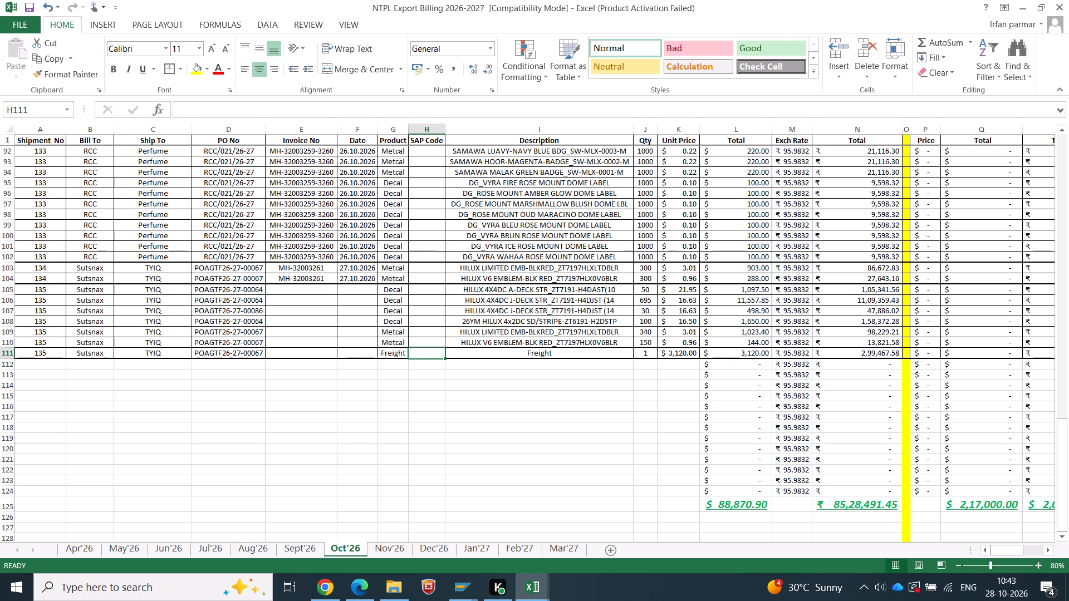
key("ctrl+s")
Review the Oct'26 sheet from the first shipments down to the shipment 135 rows and the totals row.
left_click(386, 471)
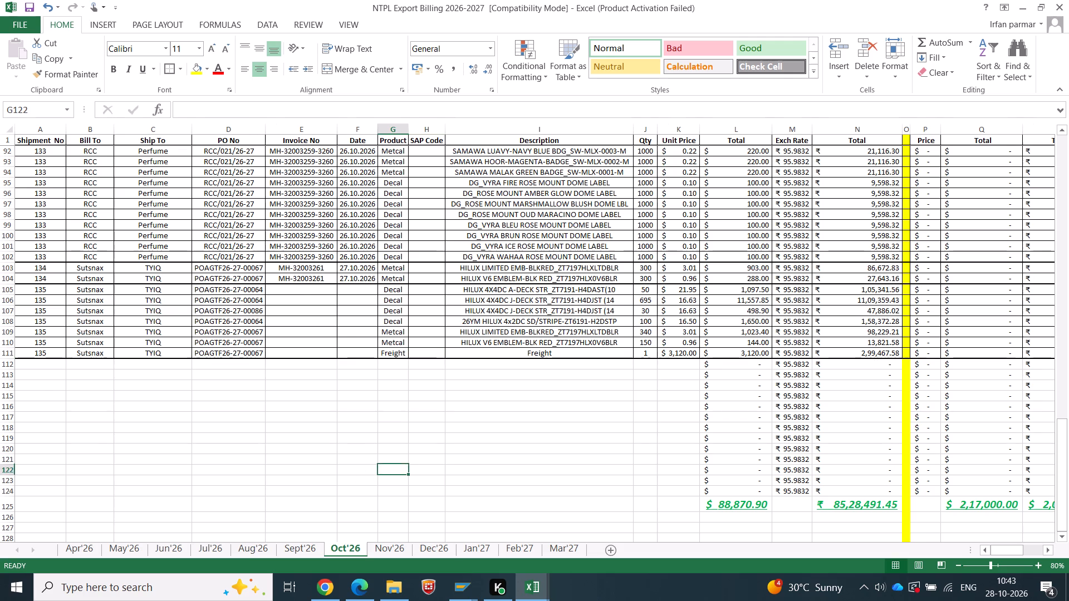
scroll(430, 393, "up", 20)
scroll(430, 393, "up", 17)
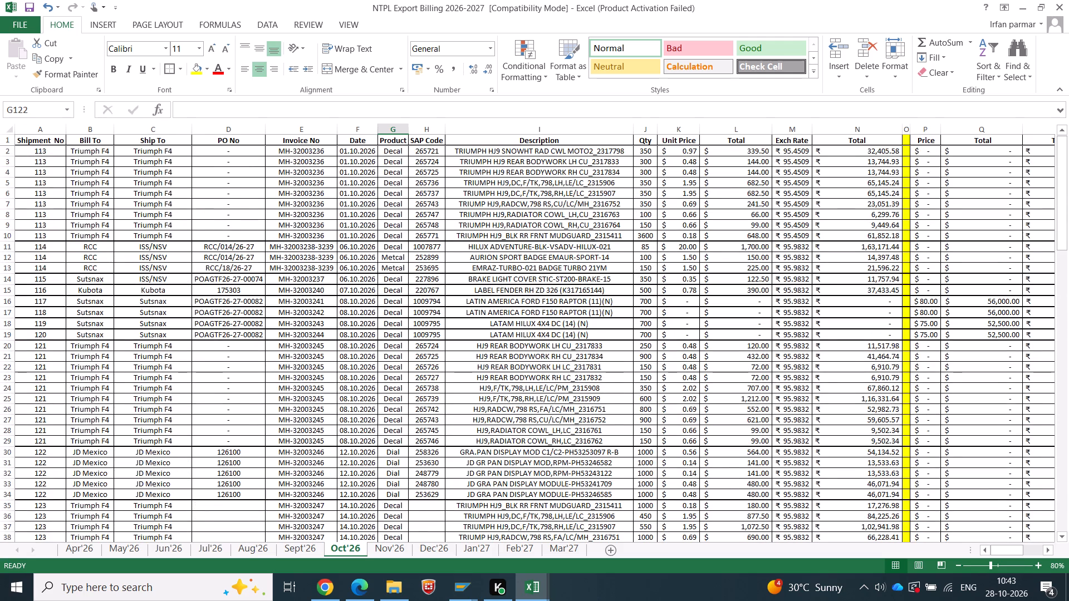
scroll(435, 398, "up", 9)
scroll(435, 399, "down", 20)
scroll(435, 399, "down", 6)
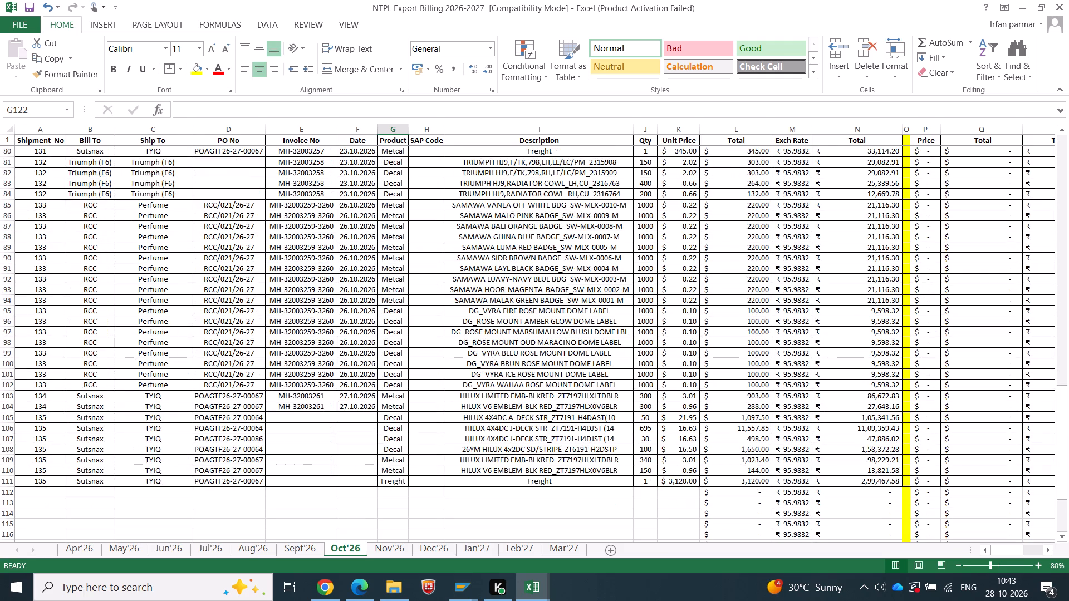
scroll(481, 386, "down", 2)
scroll(663, 445, "down", 3)
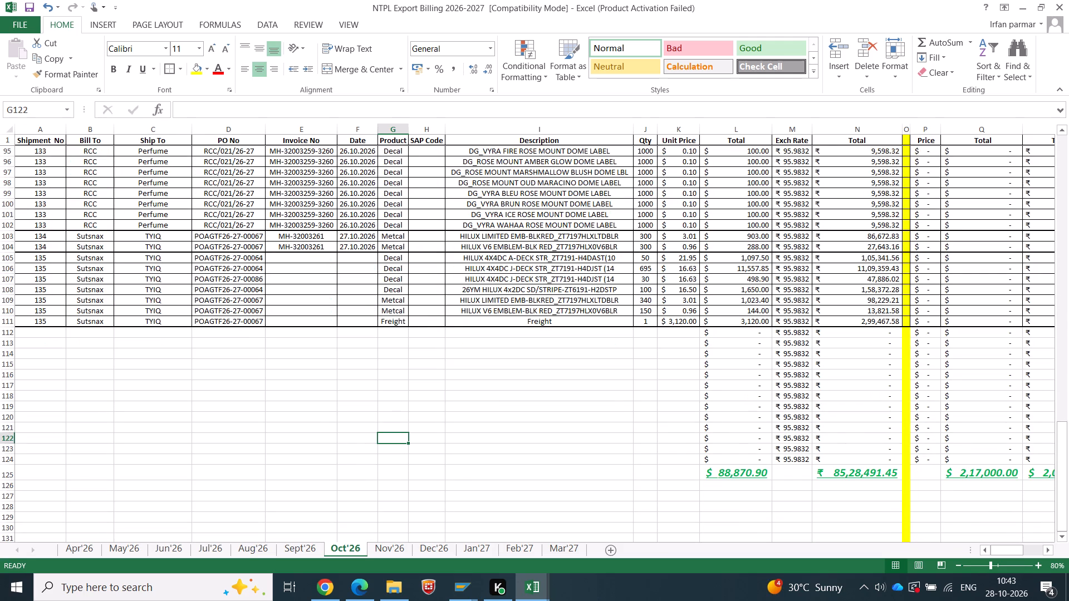
left_click(844, 468)
Close the NTPL Export Billing workbook.
left_click(1056, 9)
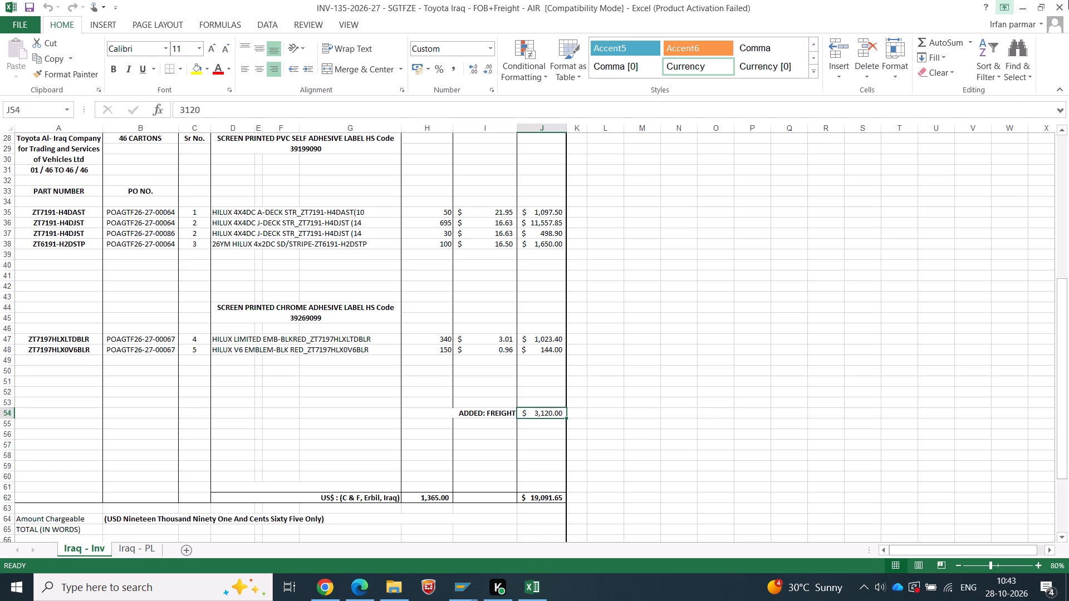
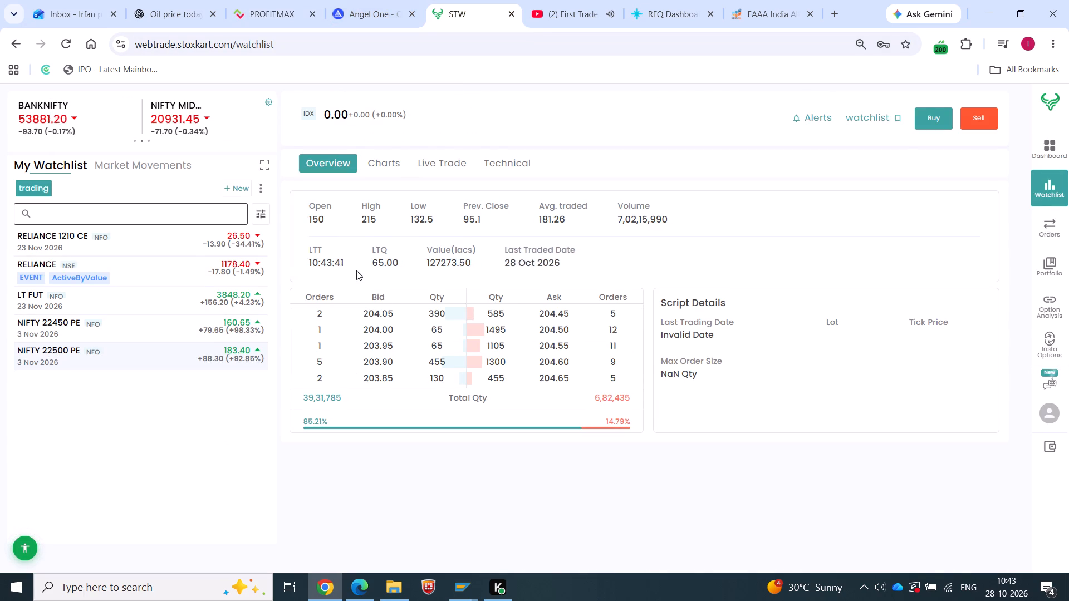
Open the portfolio positions page of the Stoxkart trading site to view the current positions.
left_click_drag(386, 220, 396, 221)
left_click(1050, 261)
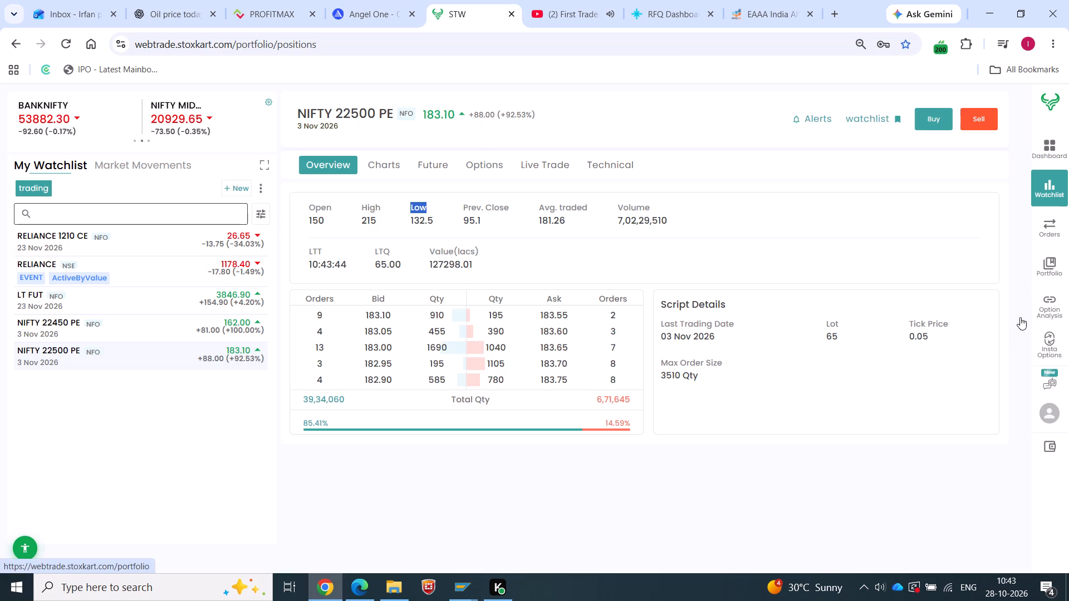
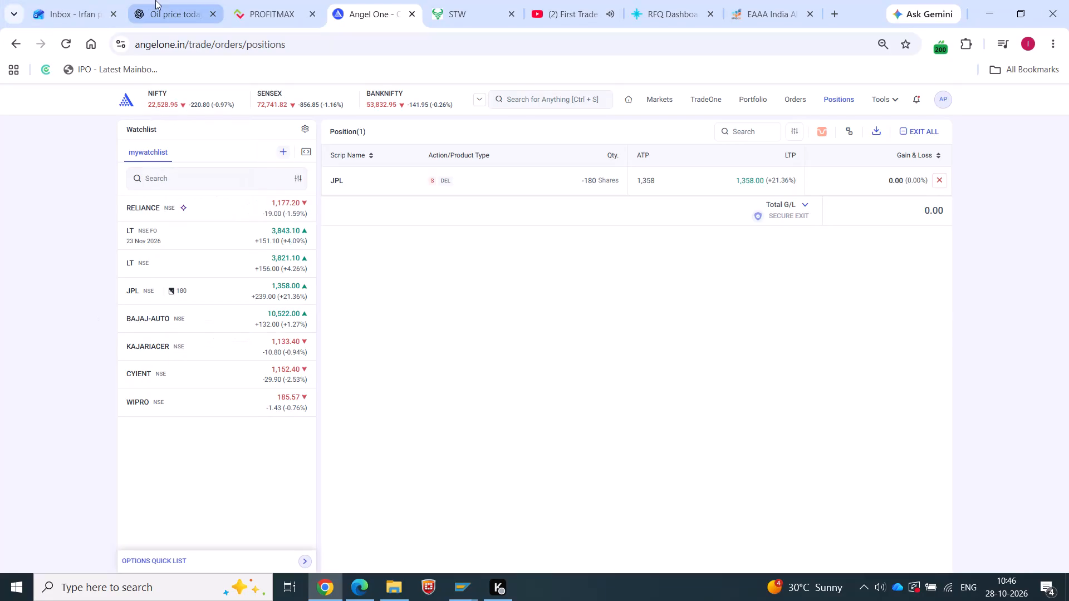
Check the open positions on Stoxkart and Angel One and the trading call alerts on Profitmax.
left_click(458, 2)
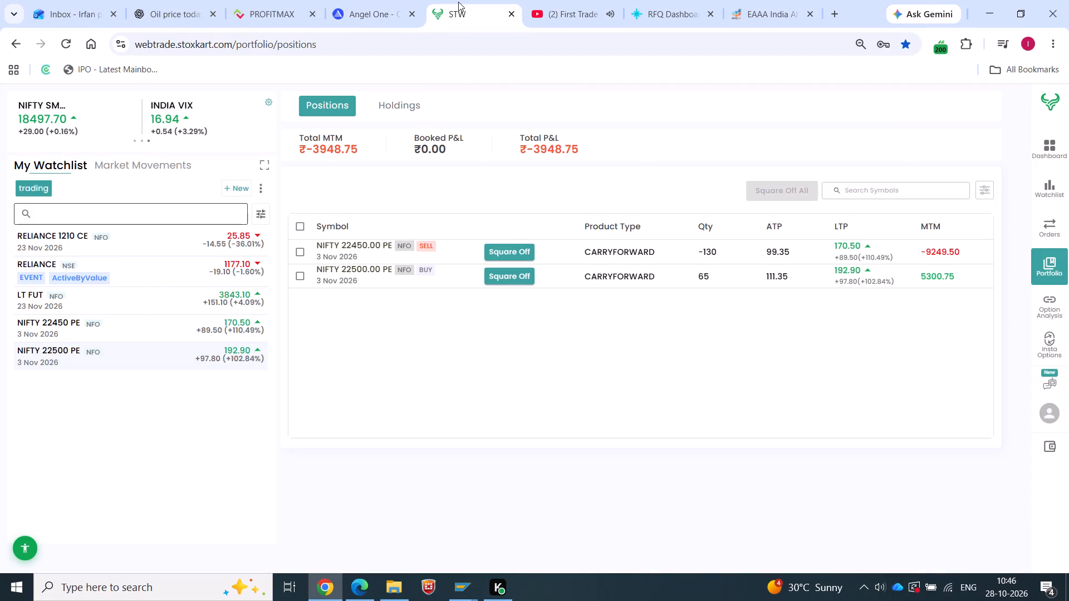
left_click(313, 0)
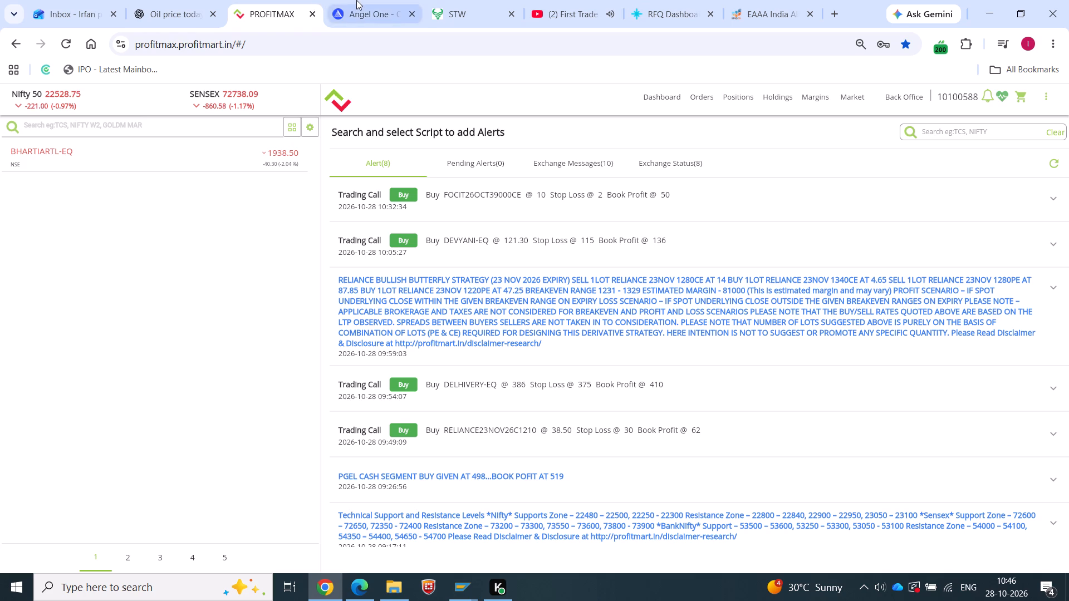
left_click(356, 0)
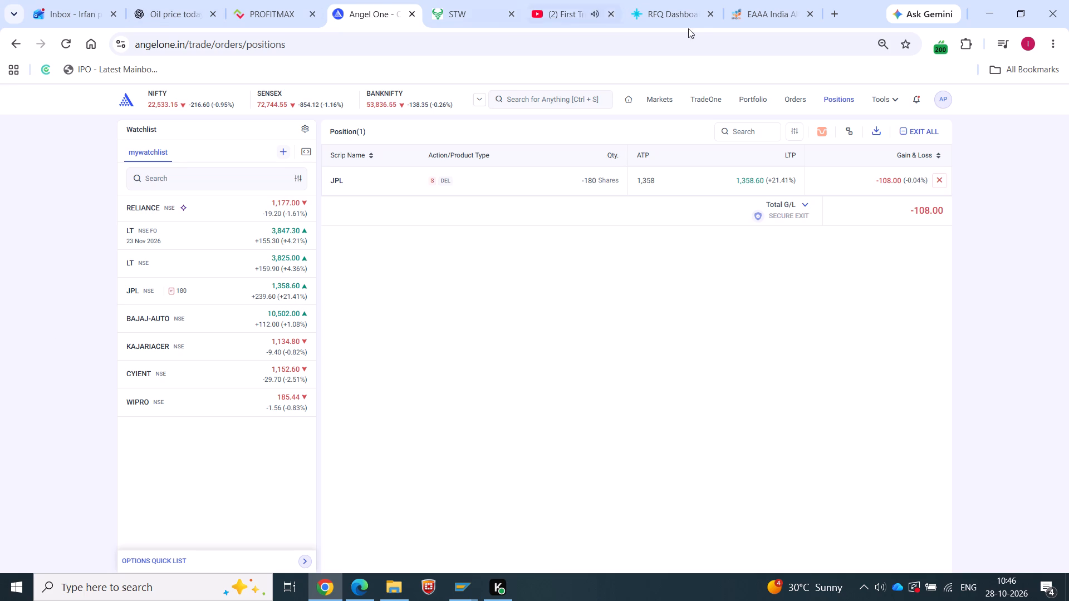
left_click(271, 0)
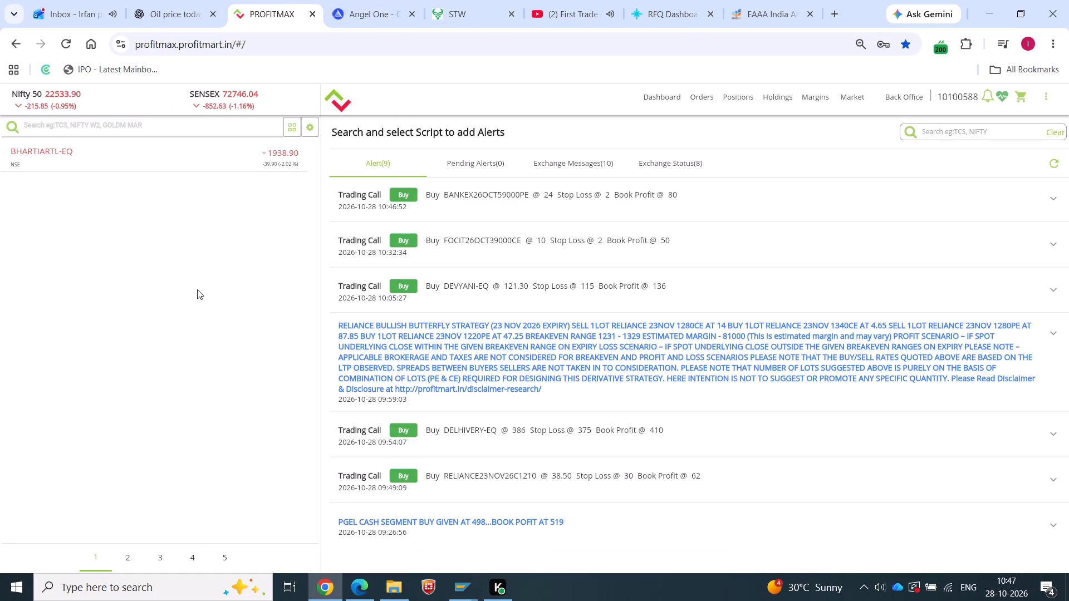
left_click(370, 0)
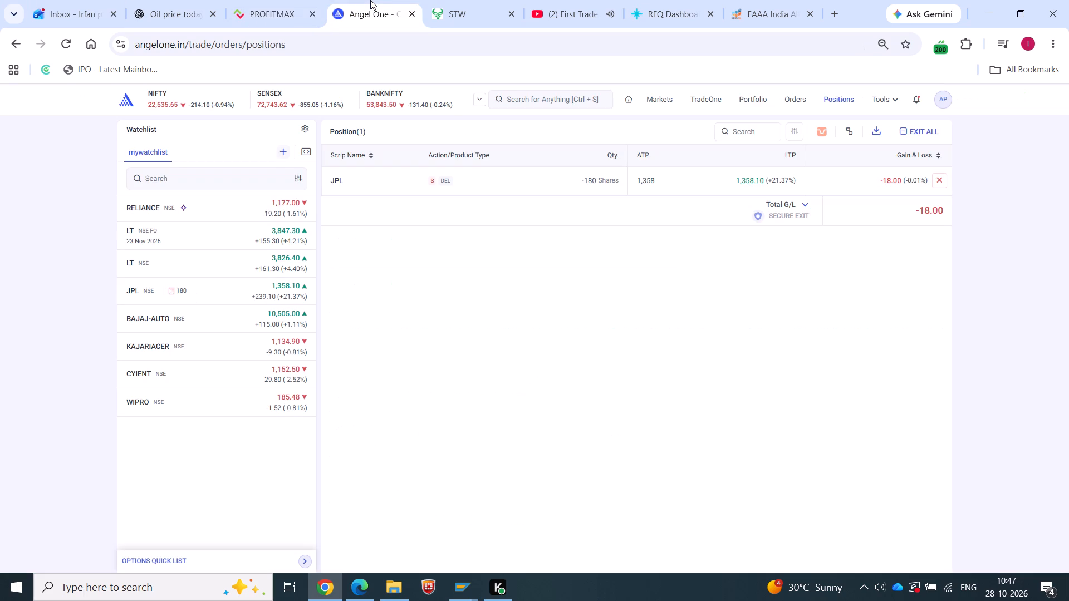
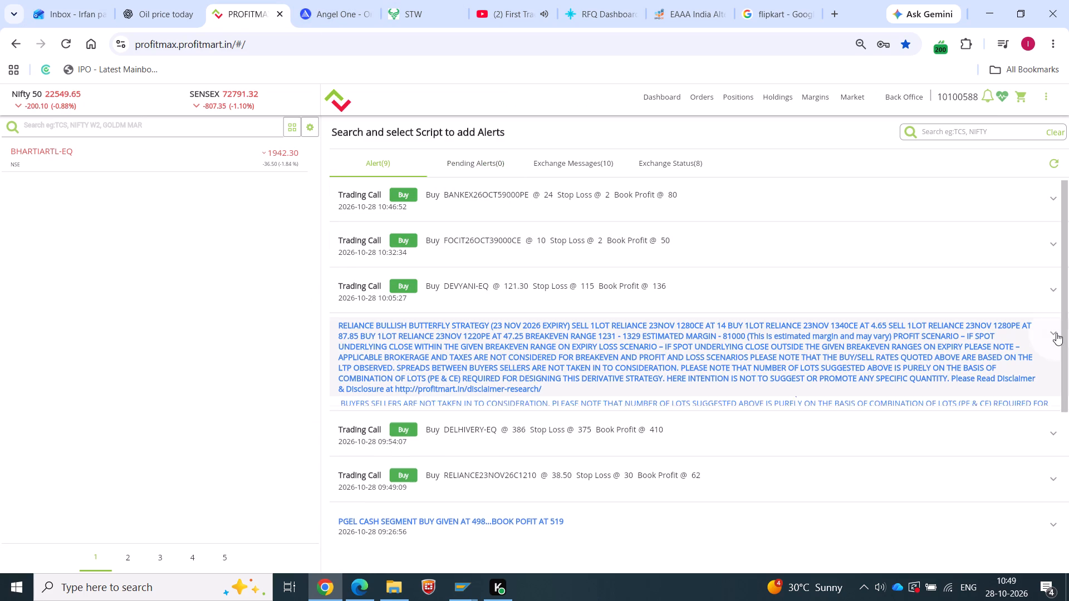
View the full details of the RELIANCE bullish butterfly strategy alert, leaving the alert collapsed.
left_click(1056, 333)
left_click(1056, 333)
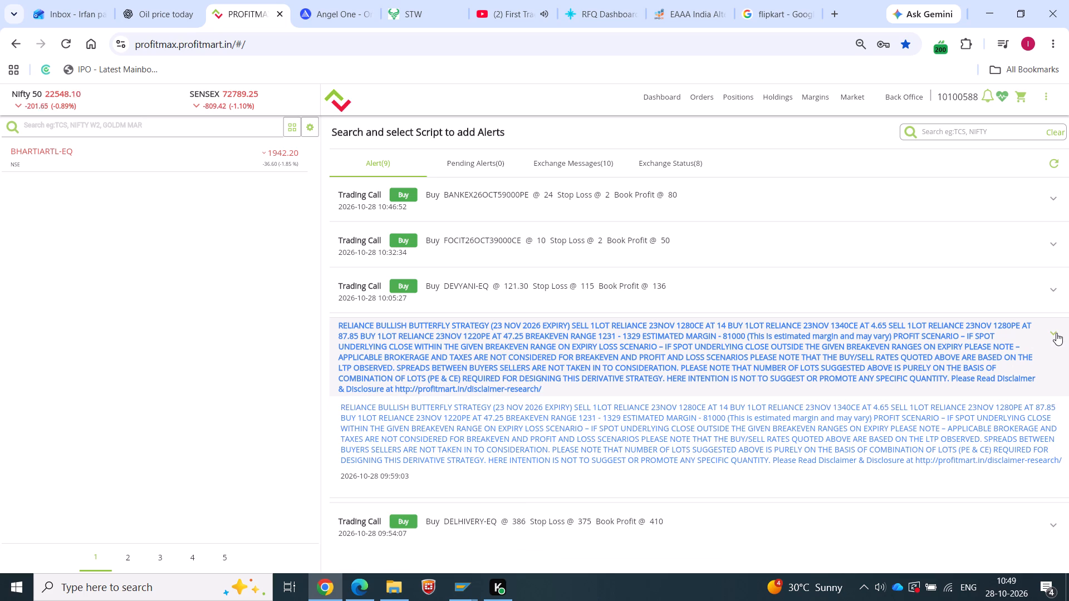
left_click(1056, 333)
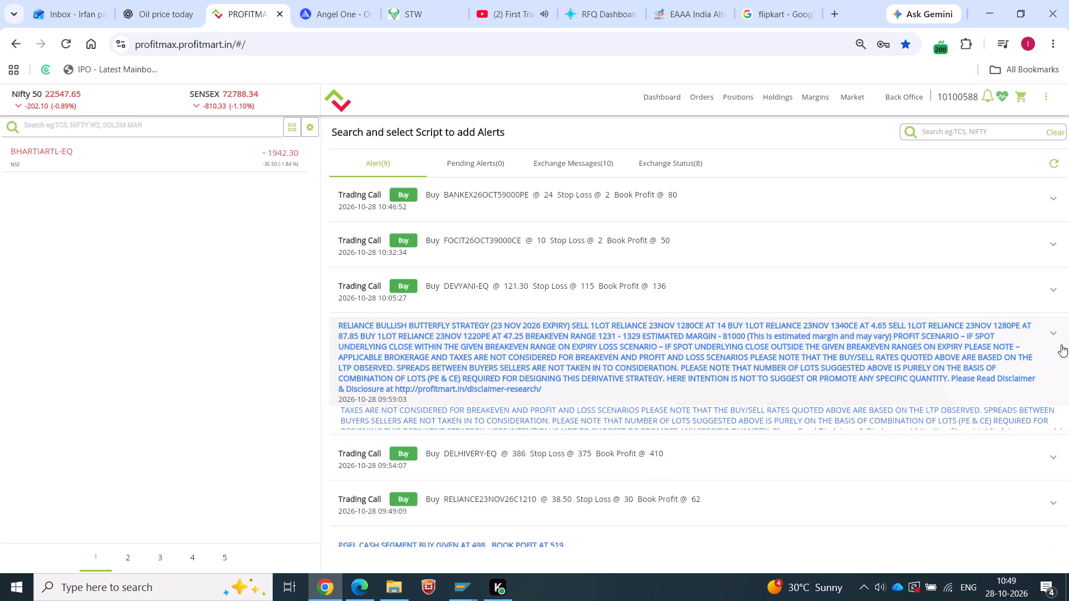
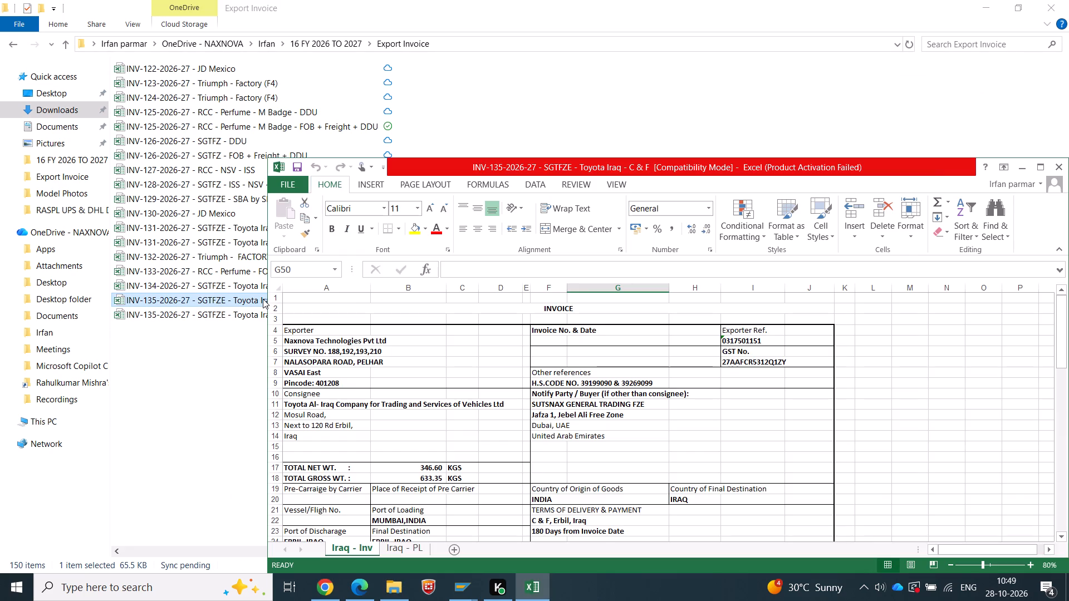
Review the Iraq - Inv sheet of the INV-135 SGTFZE Toyota Iraq C & F invoice, from the header through the item lines to the declaration.
left_click(822, 504)
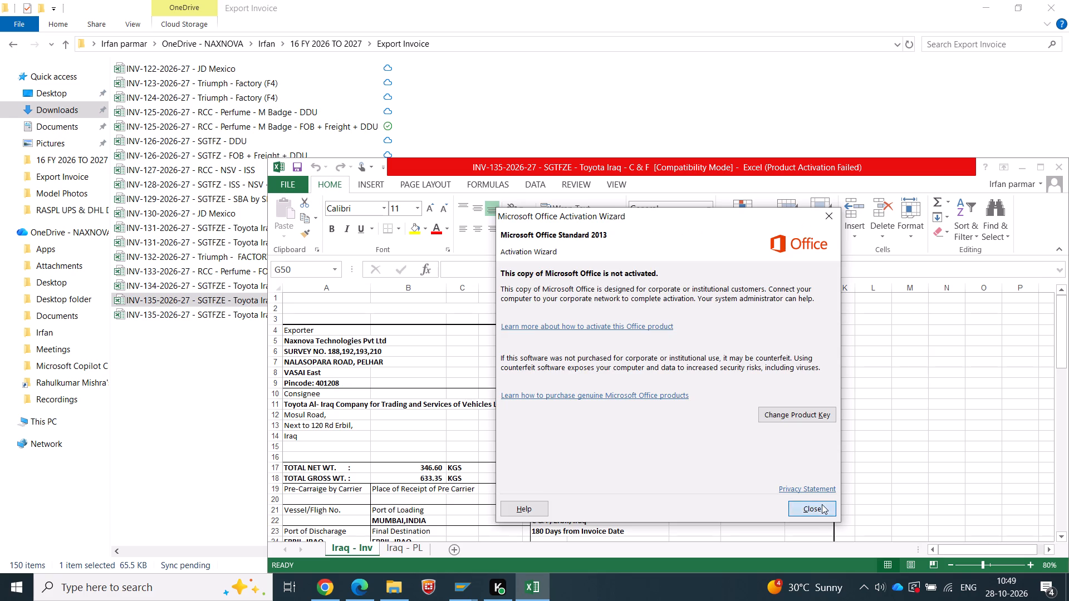
left_click(1045, 174)
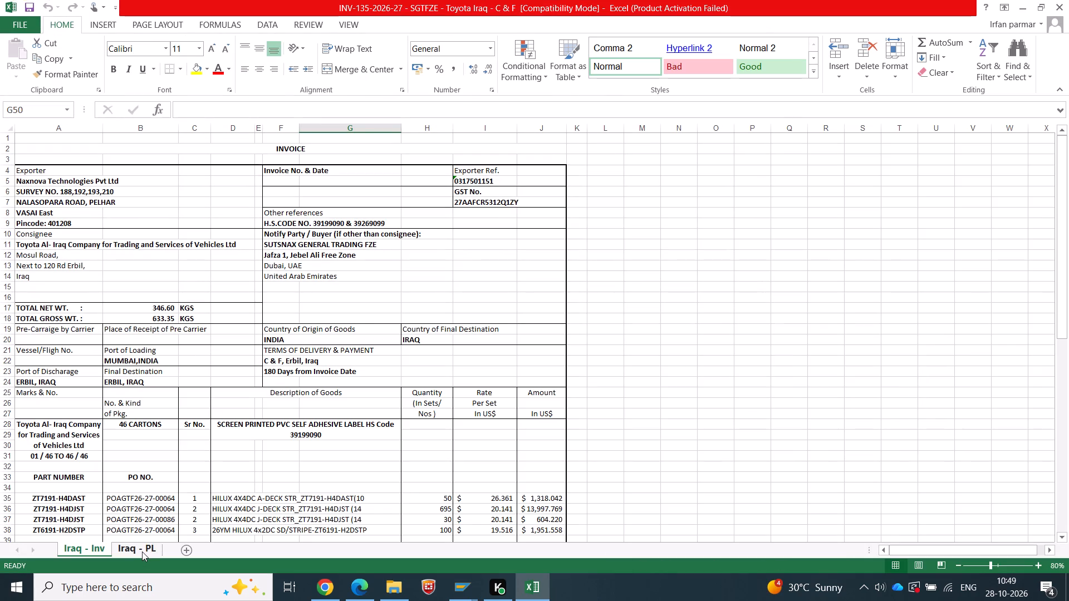
scroll(203, 385, "down", 13)
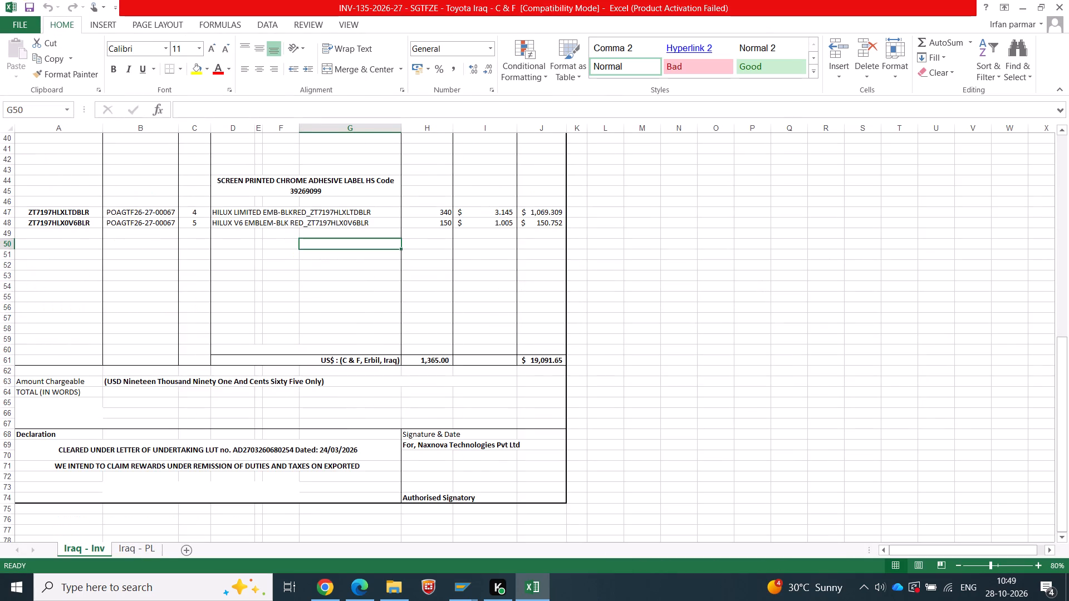
scroll(202, 347, "up", 20)
scroll(202, 347, "up", 8)
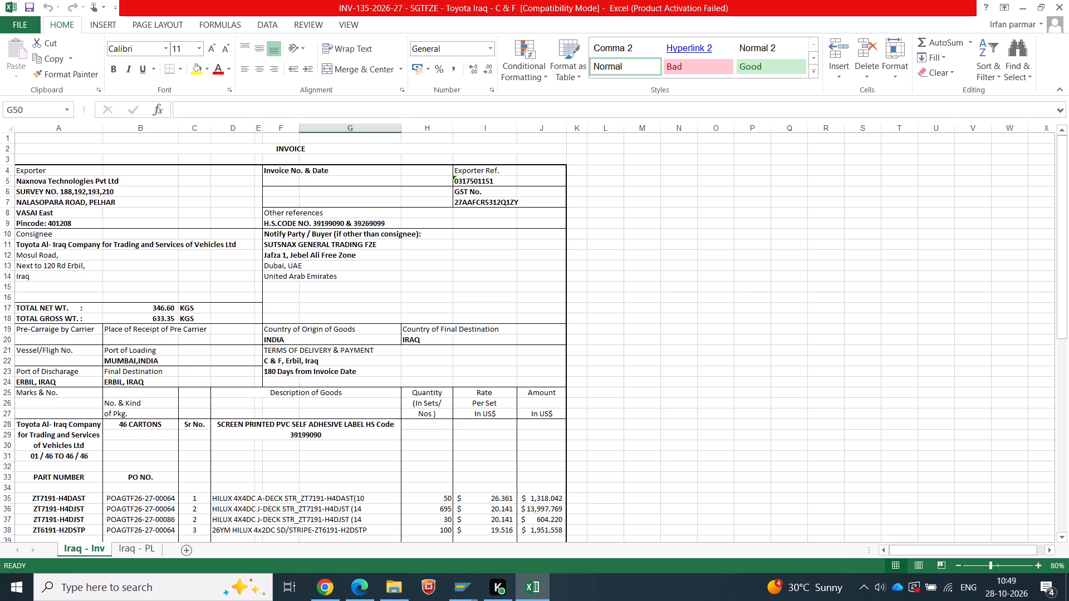
Switch from the INV-135 invoice workbook to the Export Invoice folder.
key("alt+Tab")
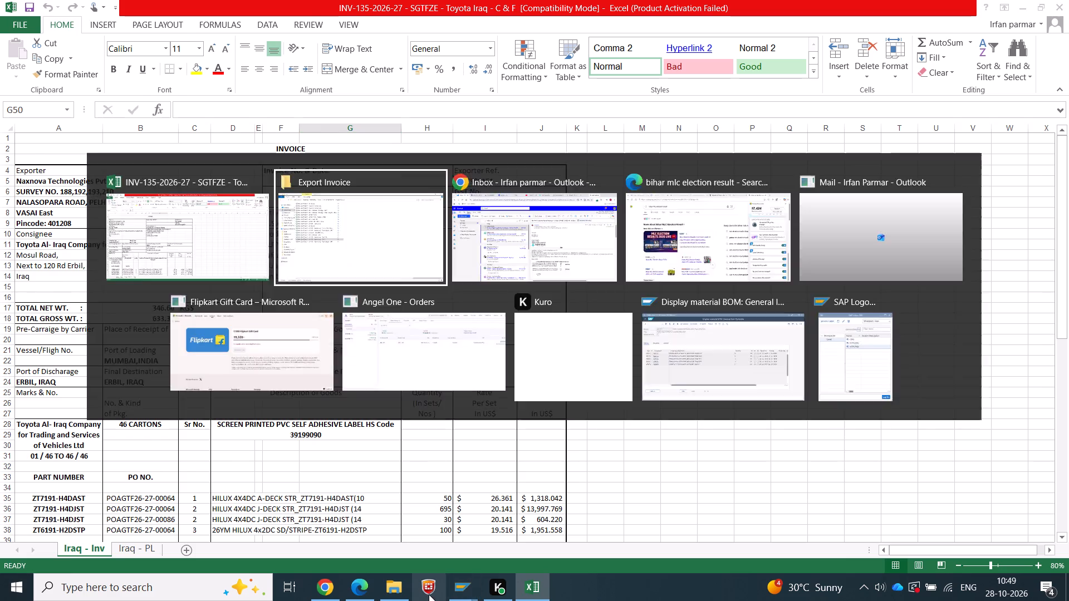
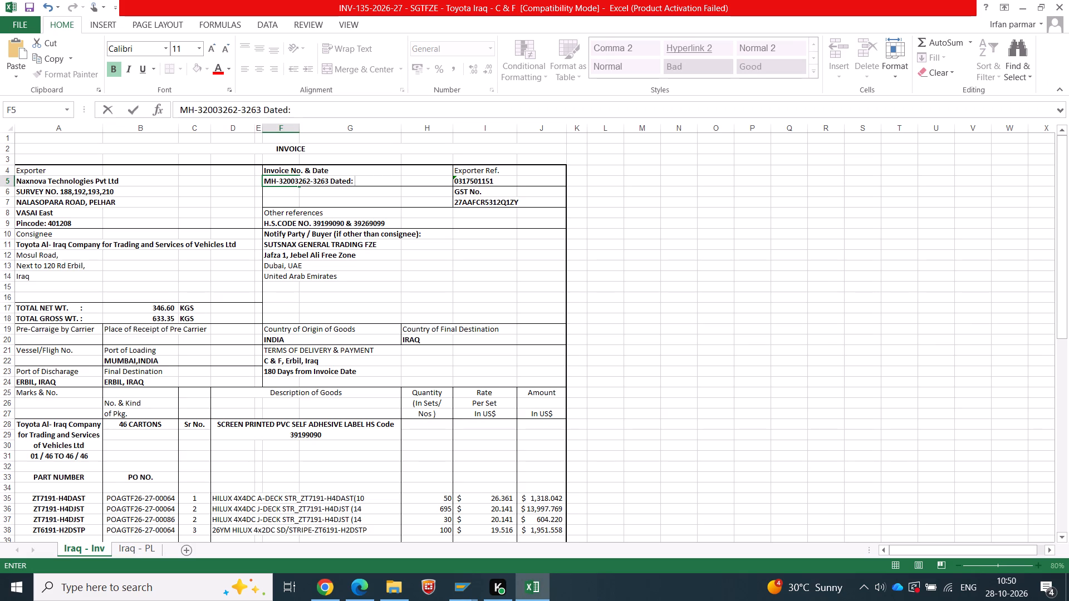
Complete the Invoice No. & Date entry on the Iraq - Inv sheet with the date 28.10.2026.
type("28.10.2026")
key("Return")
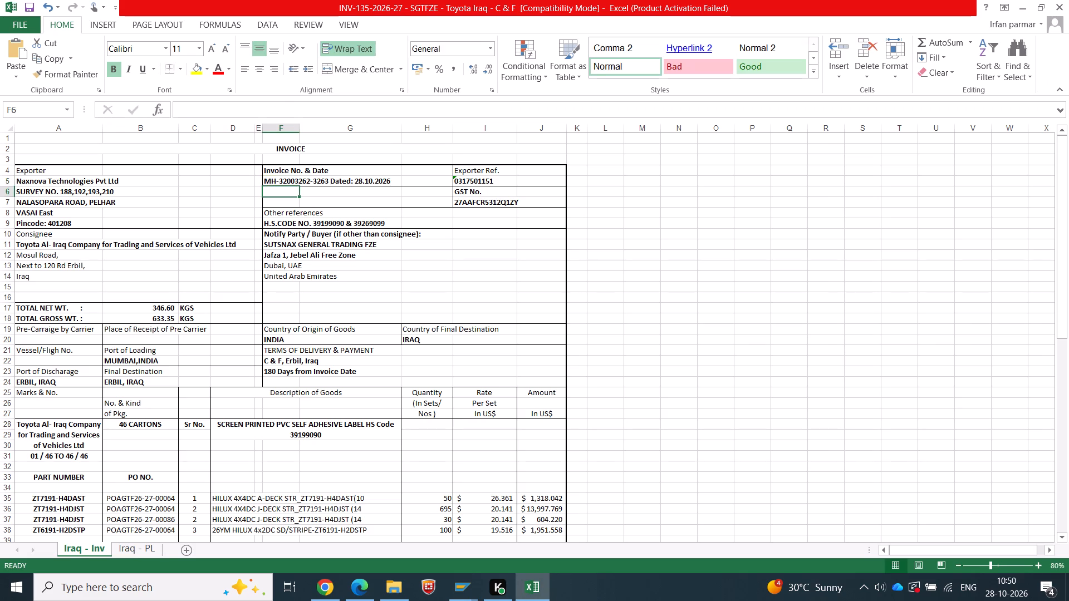
Copy the full invoice number and date text from the Iraq - Inv sheet and go to the Iraq - PL sheet.
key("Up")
left_click_drag(350, 104, 173, 96)
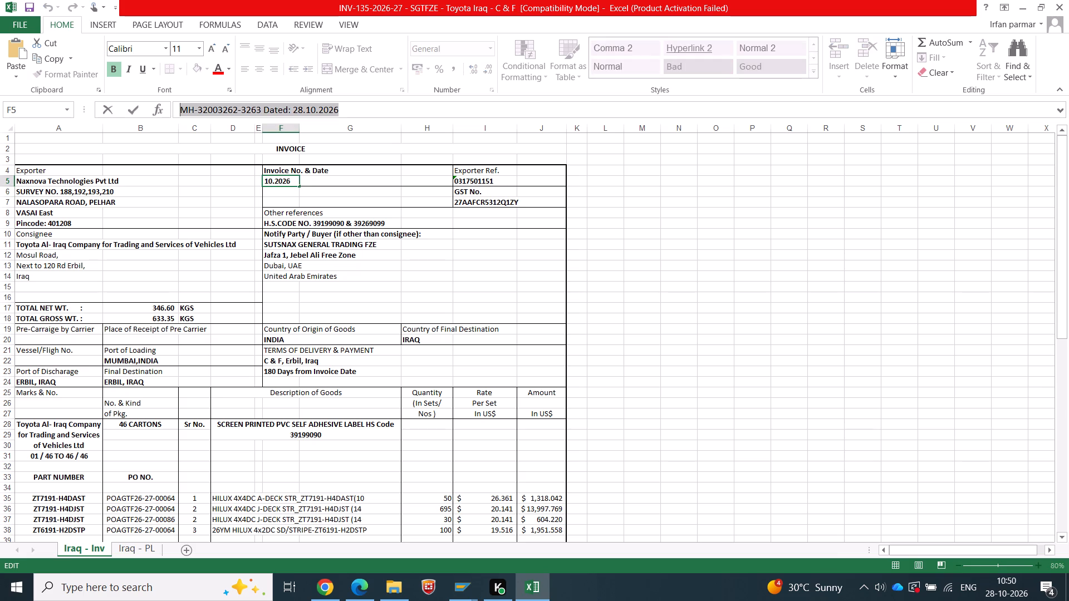
key("ctrl+c")
key("Tab")
left_click(135, 553)
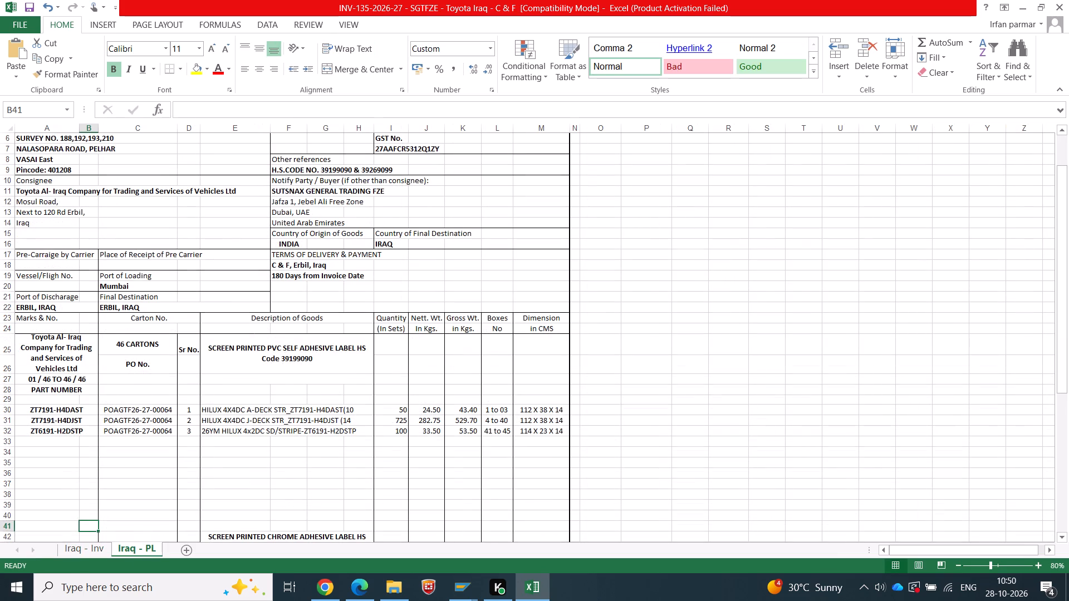
scroll(272, 160, "up", 8)
double_click(286, 181)
key("ctrl+v")
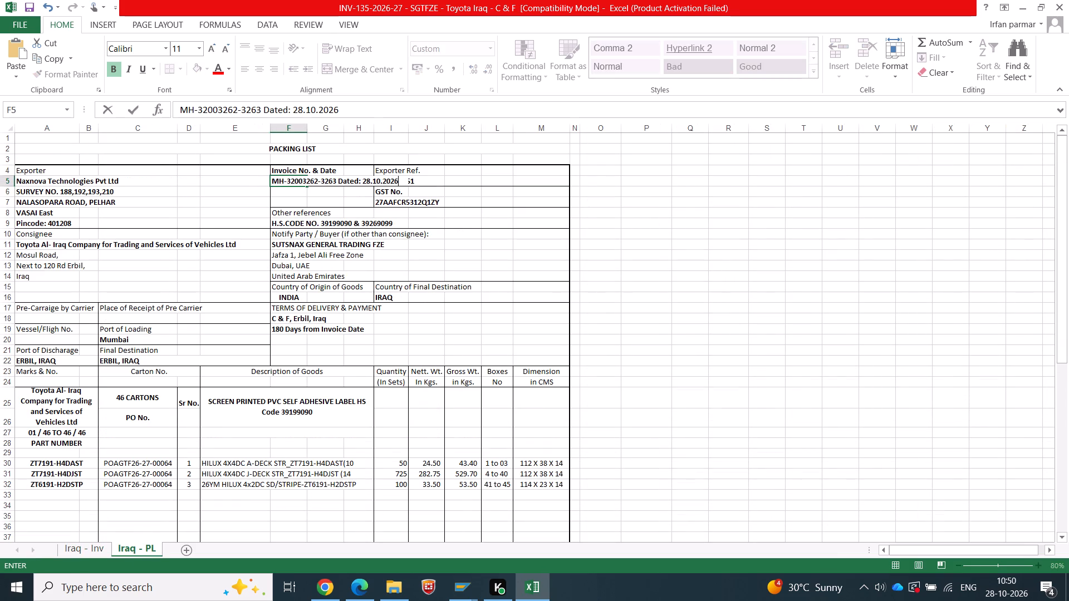
left_click(439, 264)
Widen column H of the packing list until the full invoice number and date fit before Exporter Ref., and save the workbook.
left_click_drag(370, 129, 388, 129)
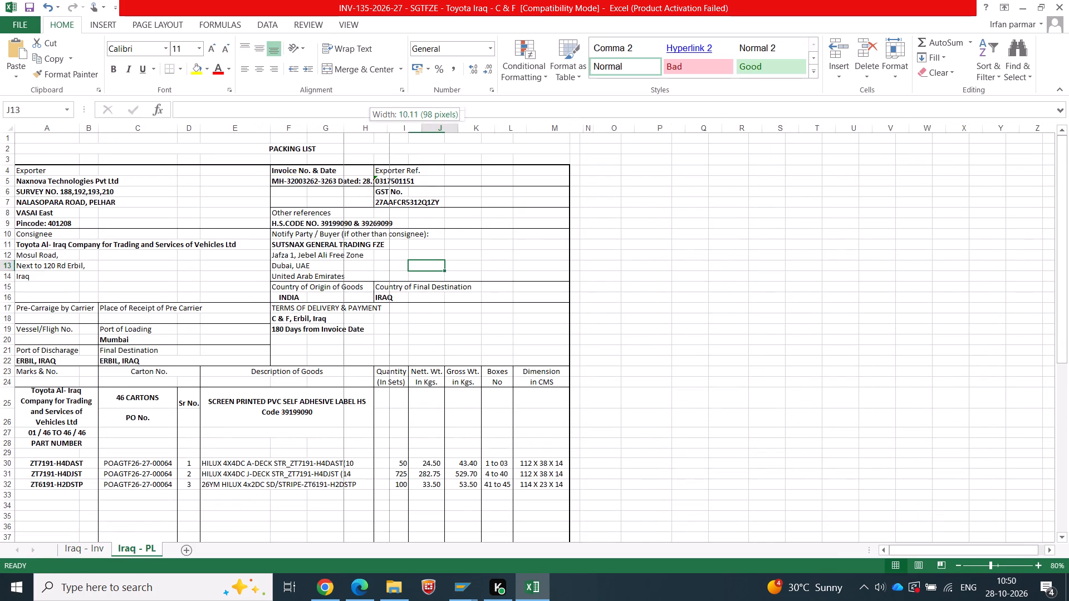
left_click_drag(388, 129, 389, 129)
left_click_drag(394, 129, 403, 129)
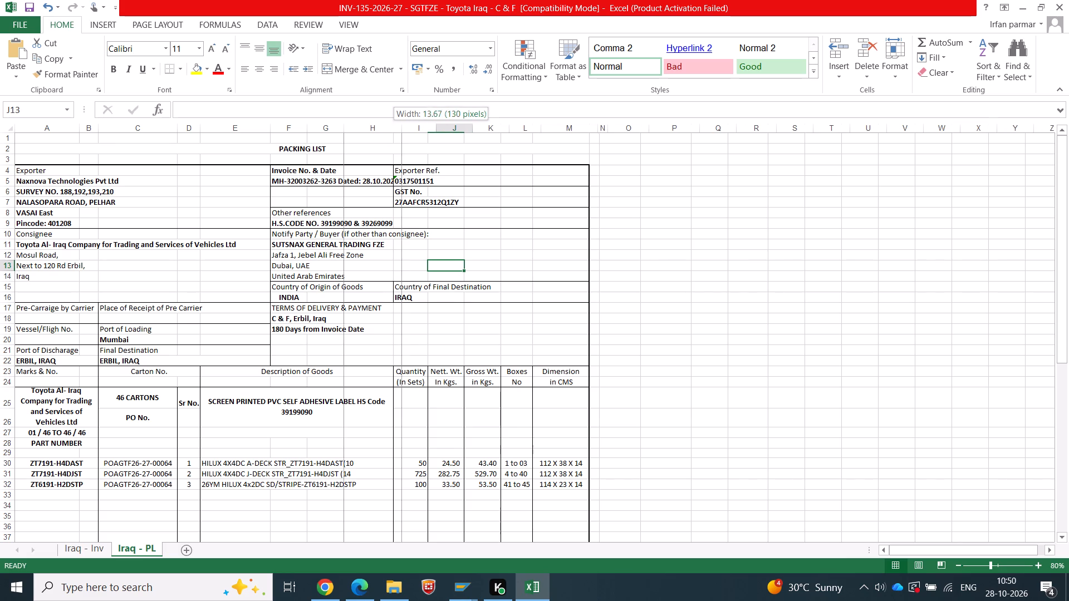
left_click_drag(403, 129, 405, 128)
left_click(337, 312)
key("ctrl+s")
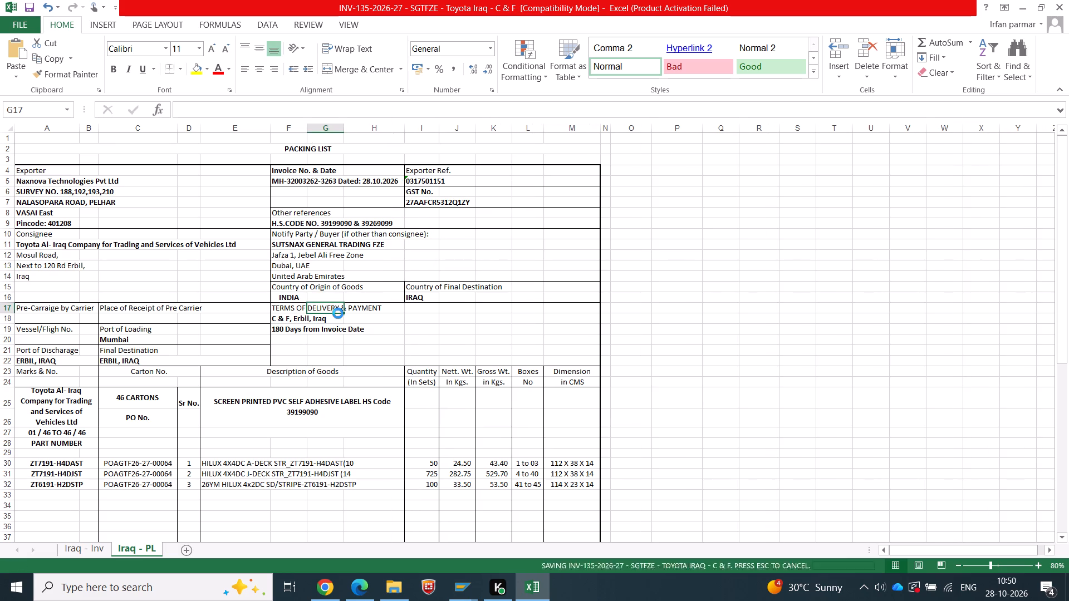
Print one copy of the Iraq - Inv invoice sheet on the Xerox Global Print Driver PCL6 printer.
left_click(82, 545)
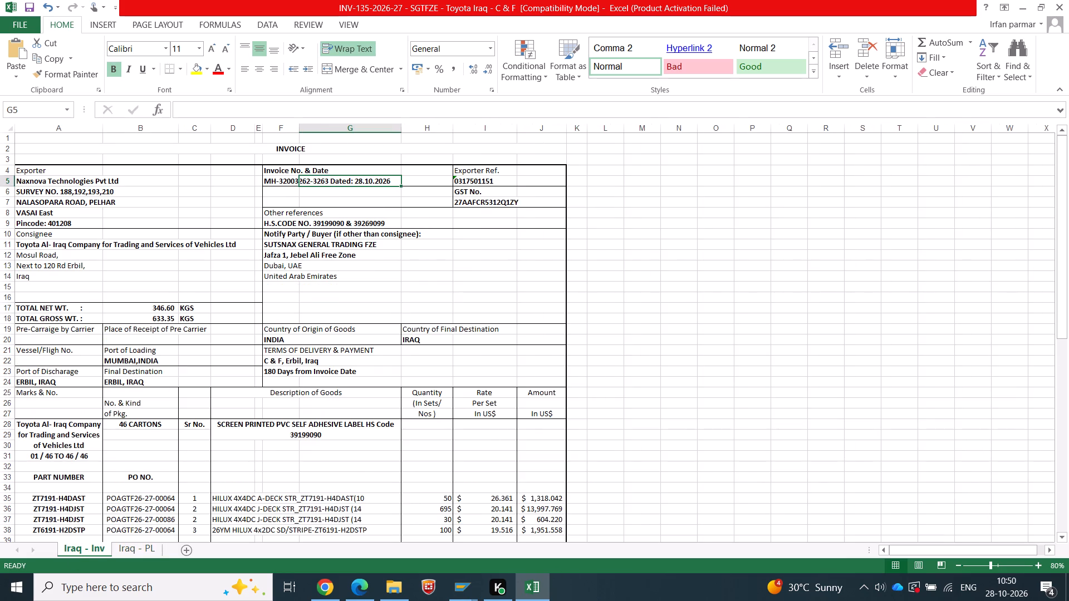
key("ctrl+p")
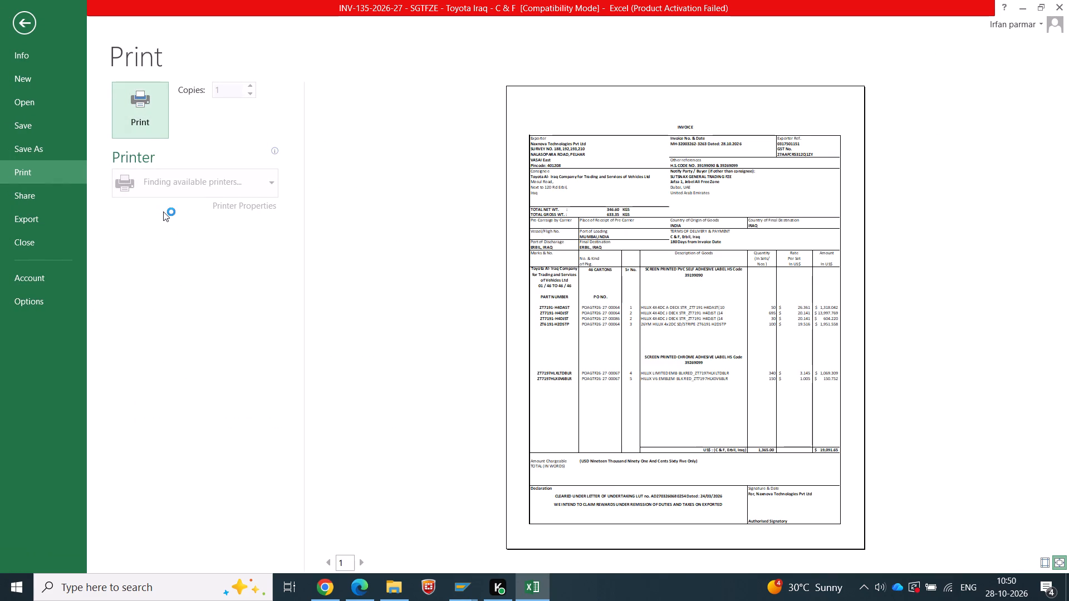
scroll(607, 338, "down", 2)
scroll(609, 338, "up", 3)
scroll(609, 338, "down", 5)
scroll(609, 338, "up", 2)
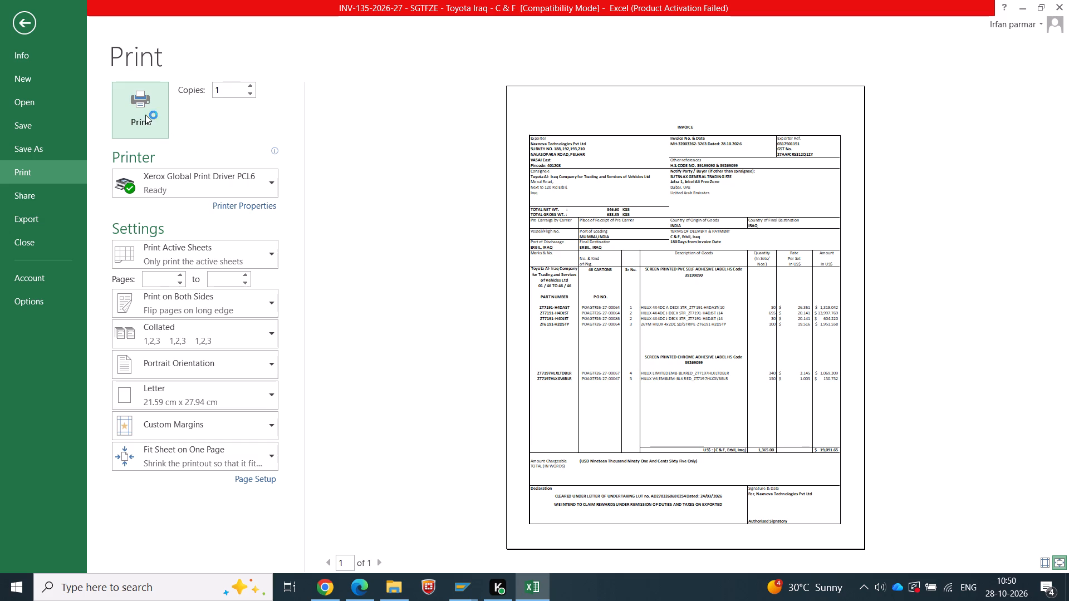
left_click(145, 115)
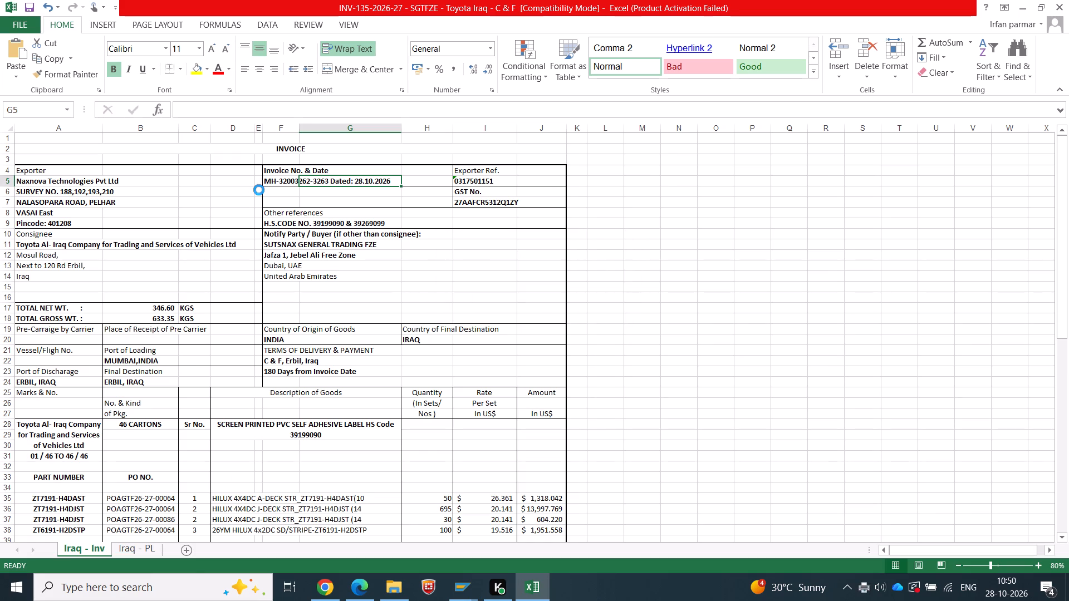
Bring up the Iraq - PL packing list sheet.
left_click(133, 541)
left_click(138, 546)
left_click(219, 381)
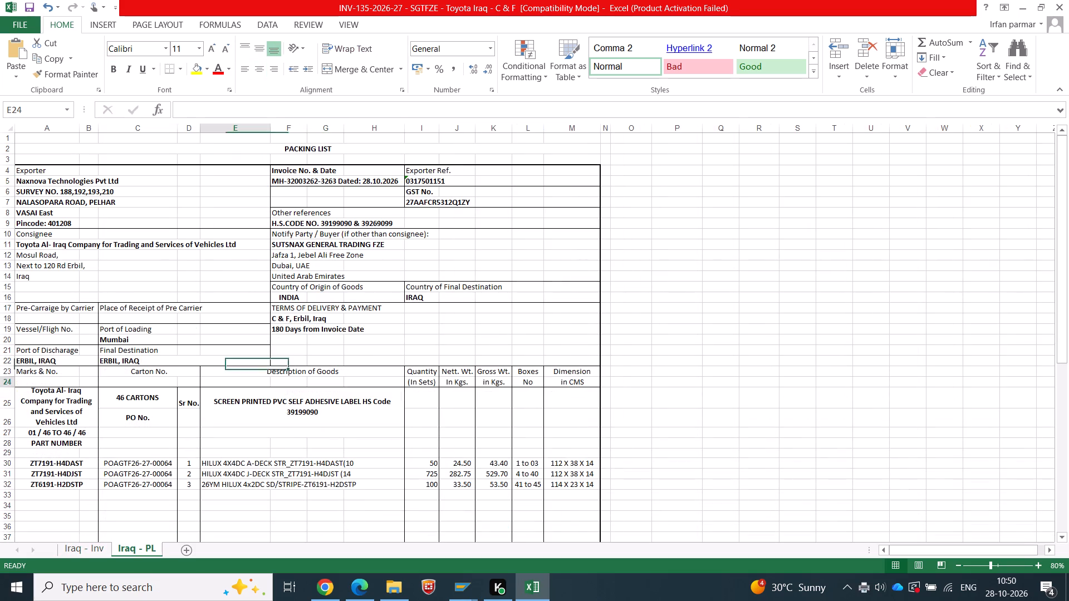
Print one copy of the Iraq - PL packing list sheet.
key("ctrl+p")
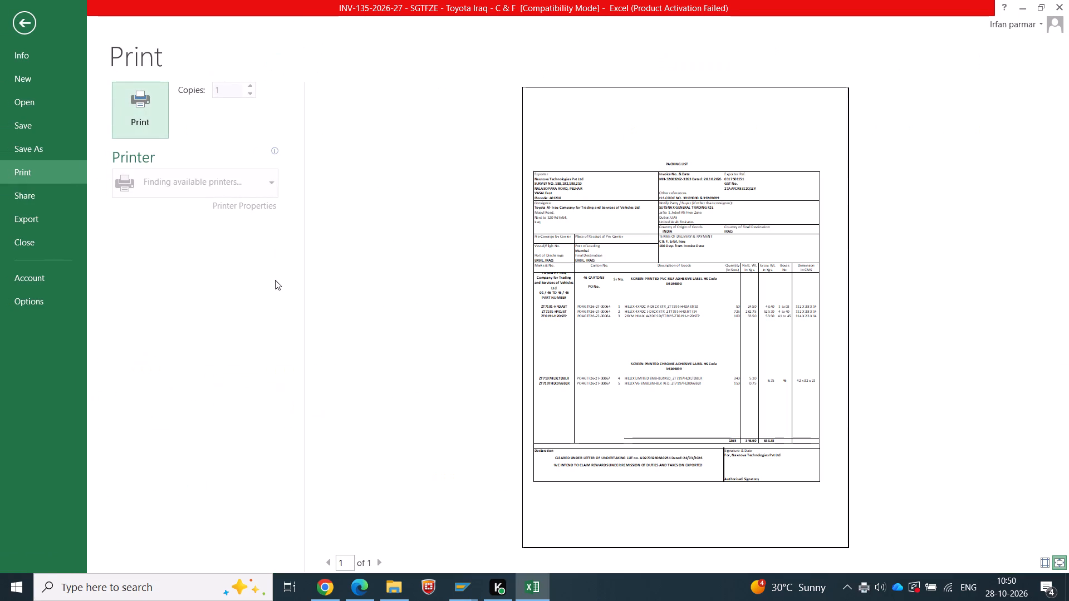
left_click(120, 109)
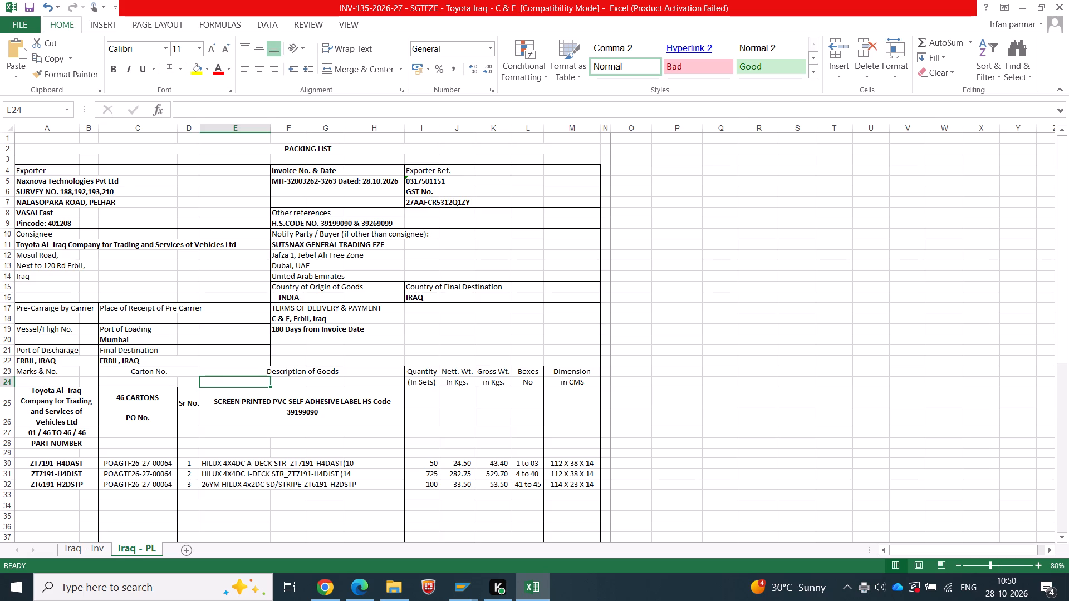
left_click(277, 183)
left_click_drag(355, 107, 75, 105)
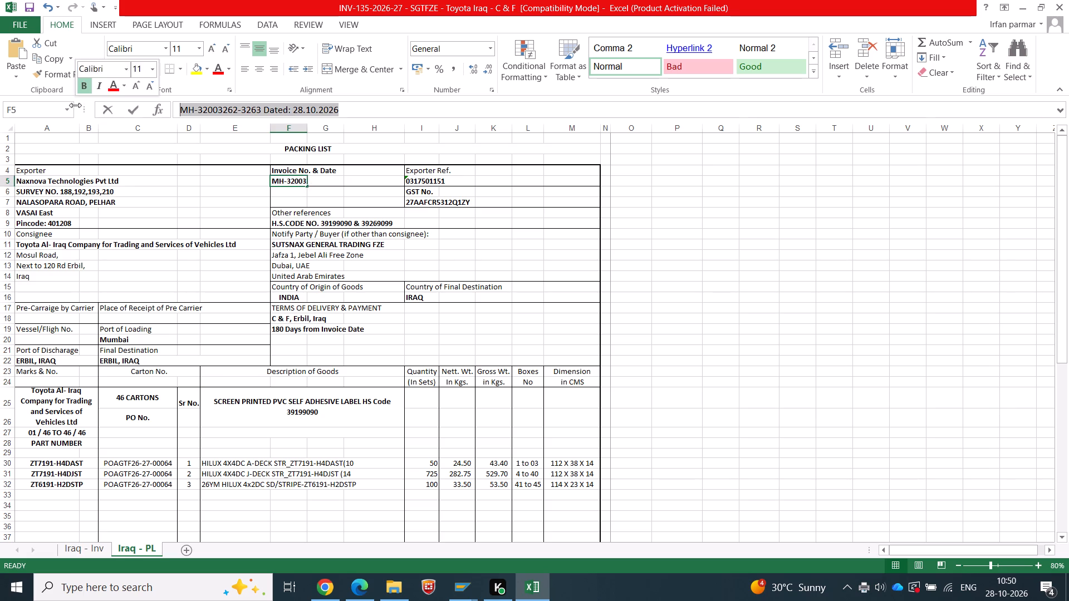
key("ctrl+c")
key("Tab")
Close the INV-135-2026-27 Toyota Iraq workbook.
left_click(1065, 4)
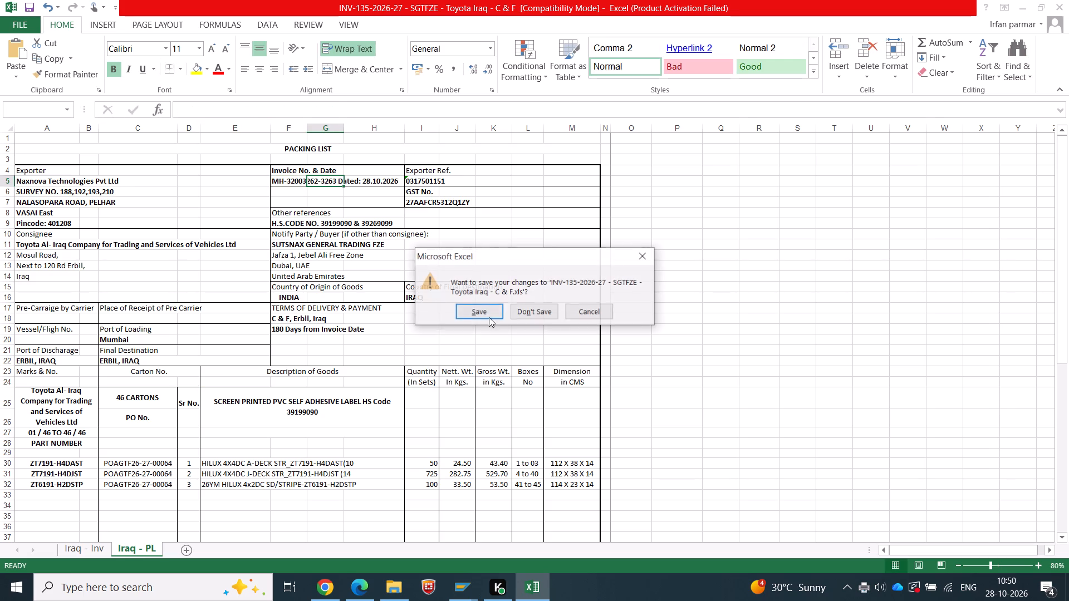
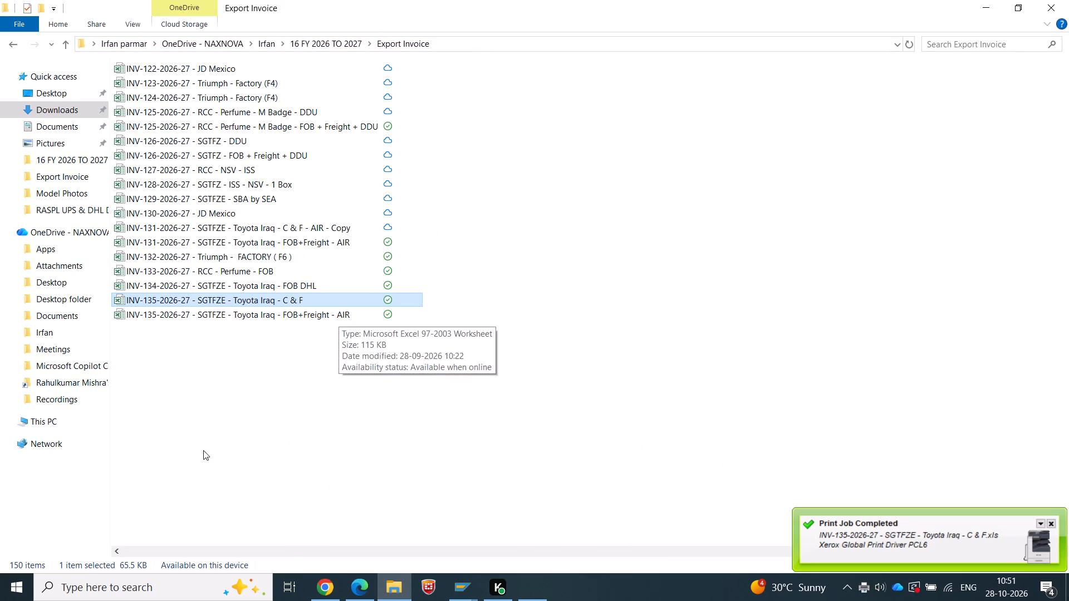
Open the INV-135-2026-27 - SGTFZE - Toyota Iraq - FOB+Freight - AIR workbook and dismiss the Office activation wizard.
double_click(249, 314)
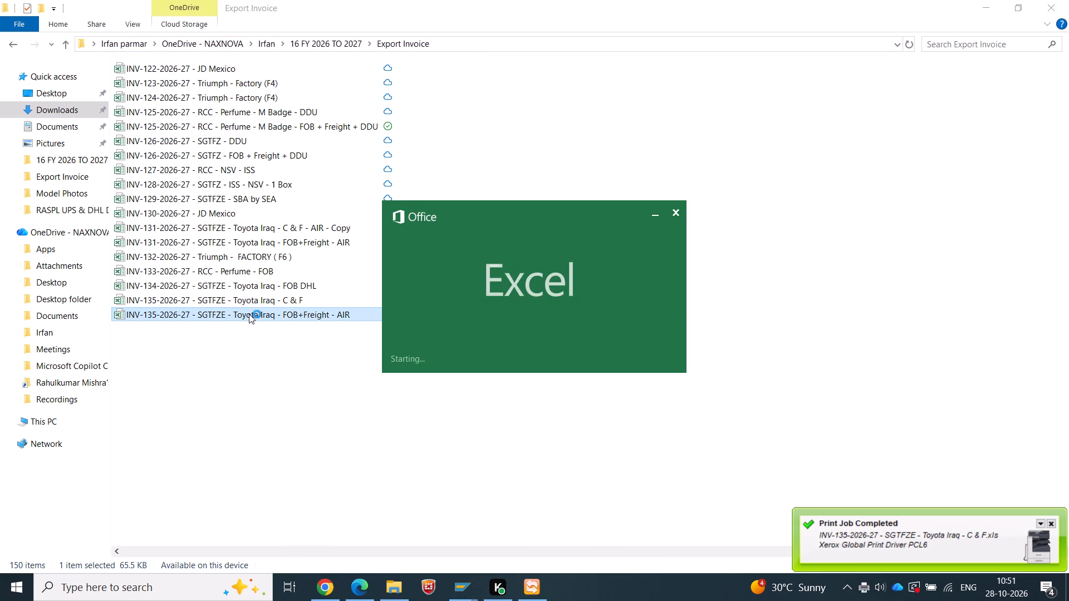
scroll(239, 244, "up", 7)
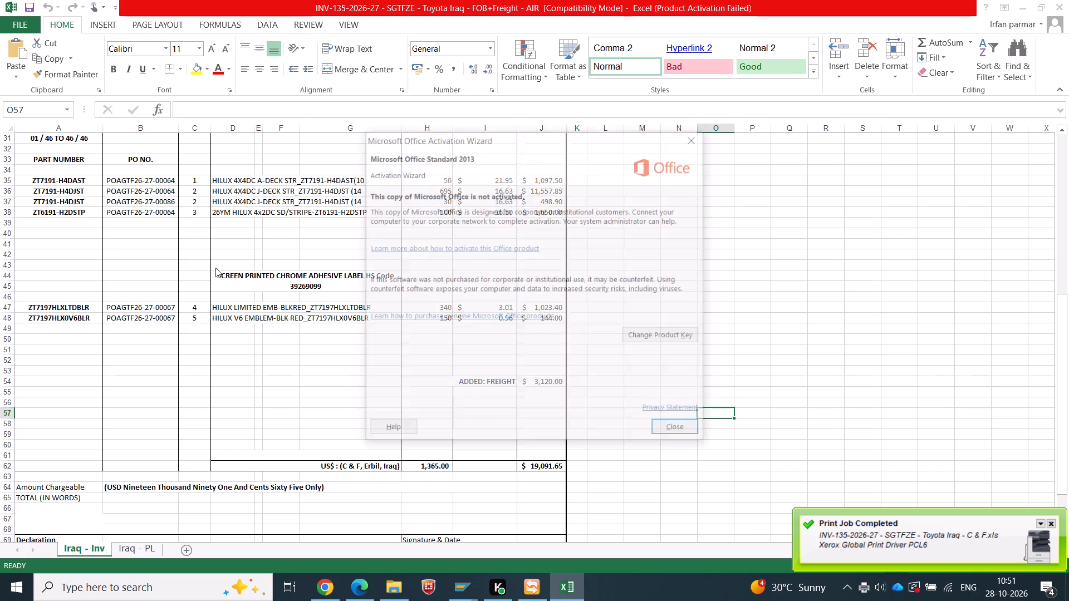
scroll(215, 268, "up", 9)
left_click(665, 432)
Paste the copied invoice number and date into cell F5, under Invoice No. & Date on the Iraq - Inv sheet.
scroll(187, 280, "up", 11)
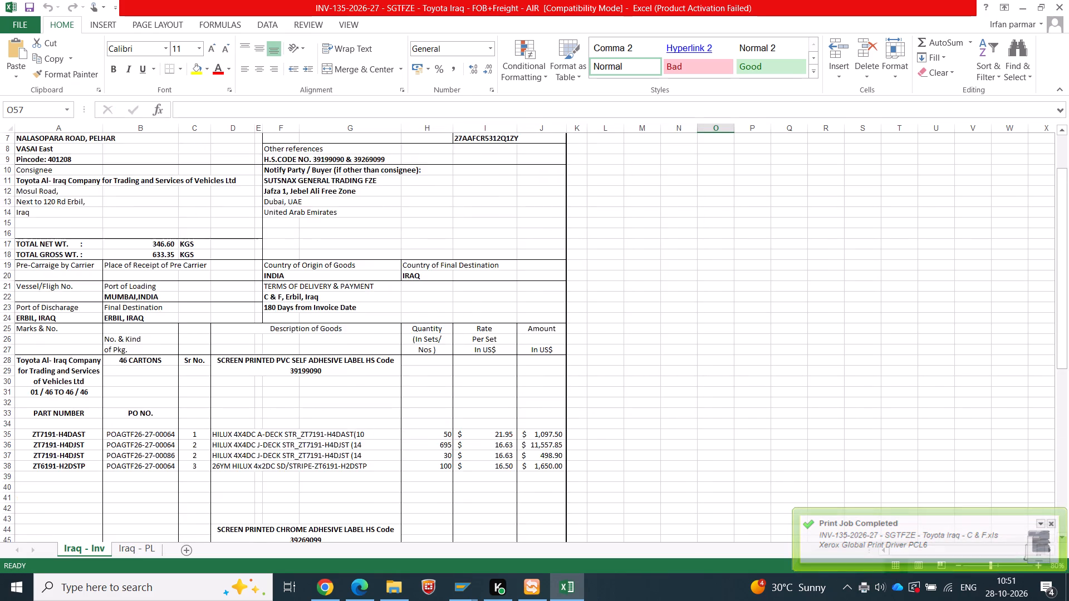
scroll(248, 248, "up", 6)
double_click(274, 184)
double_click(277, 180)
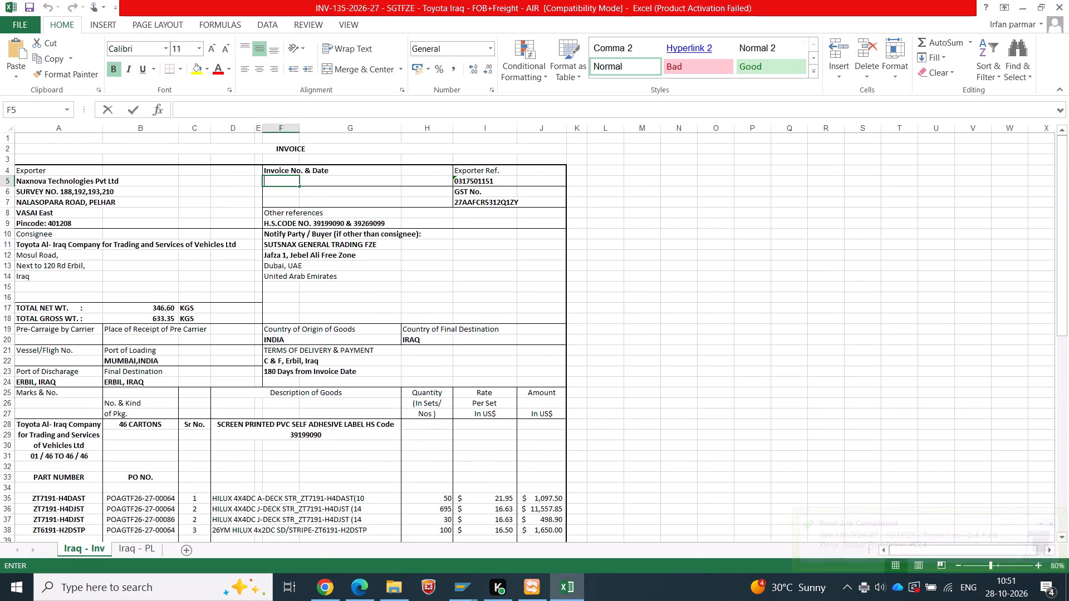
key("ctrl+v")
left_click(351, 291)
Bring up the Iraq - PL packing list sheet at its Invoice No. & Date field.
left_click(129, 555)
scroll(203, 326, "up", 7)
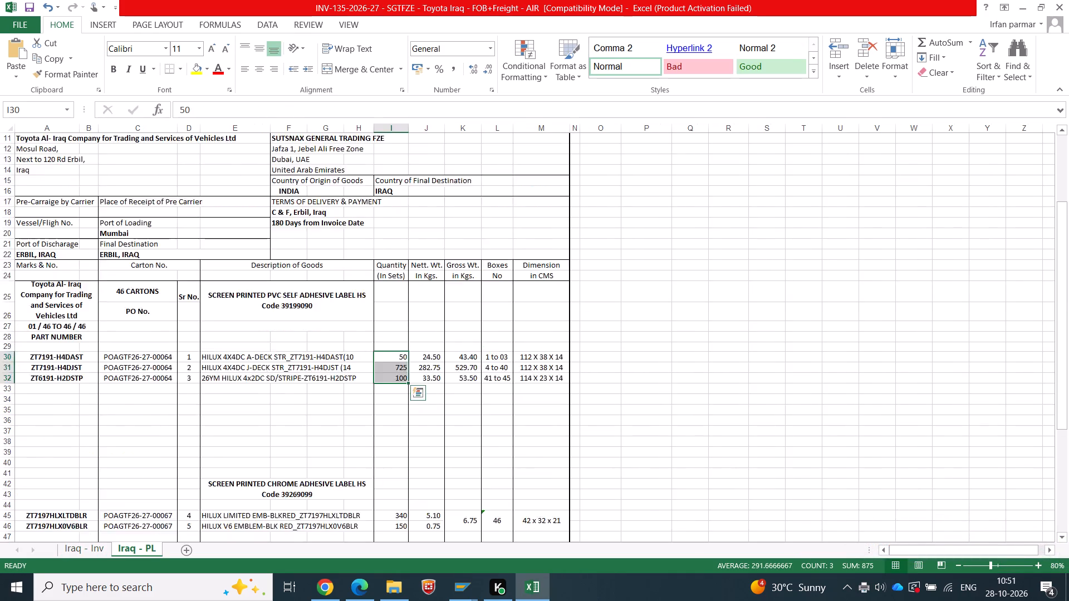
scroll(213, 242, "up", 10)
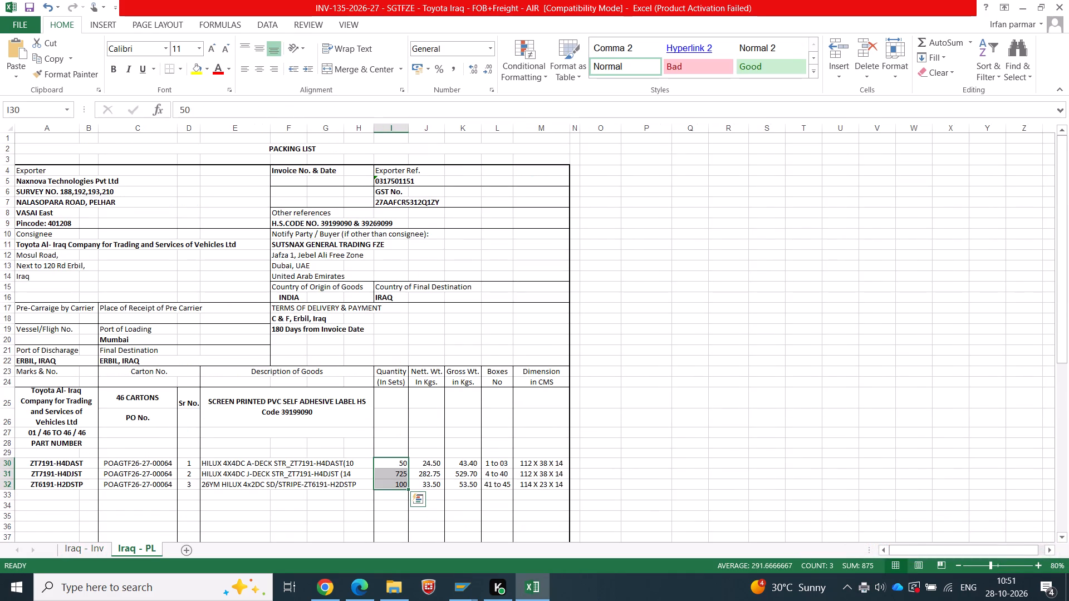